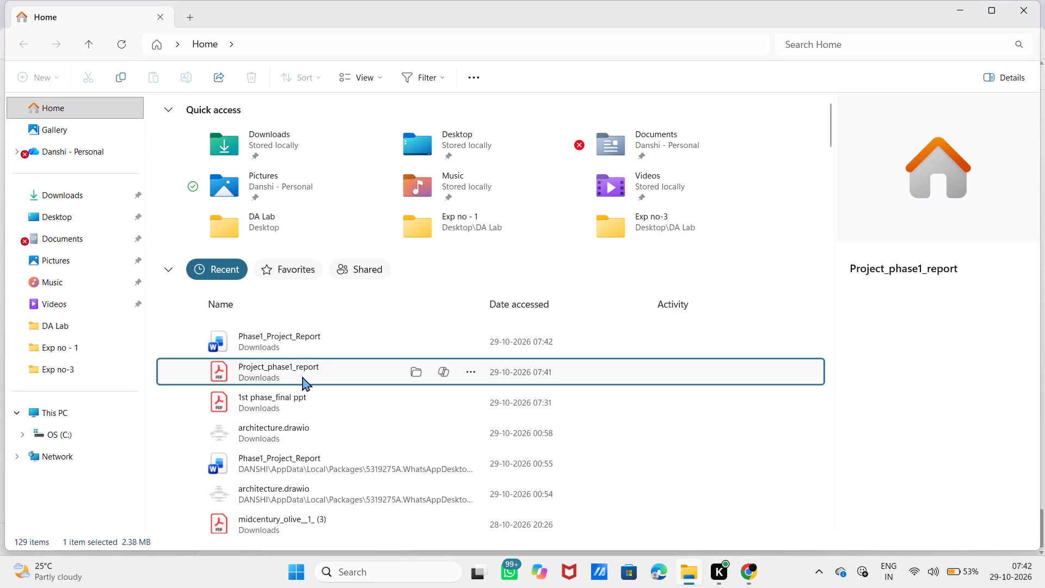
double_click(307, 337)
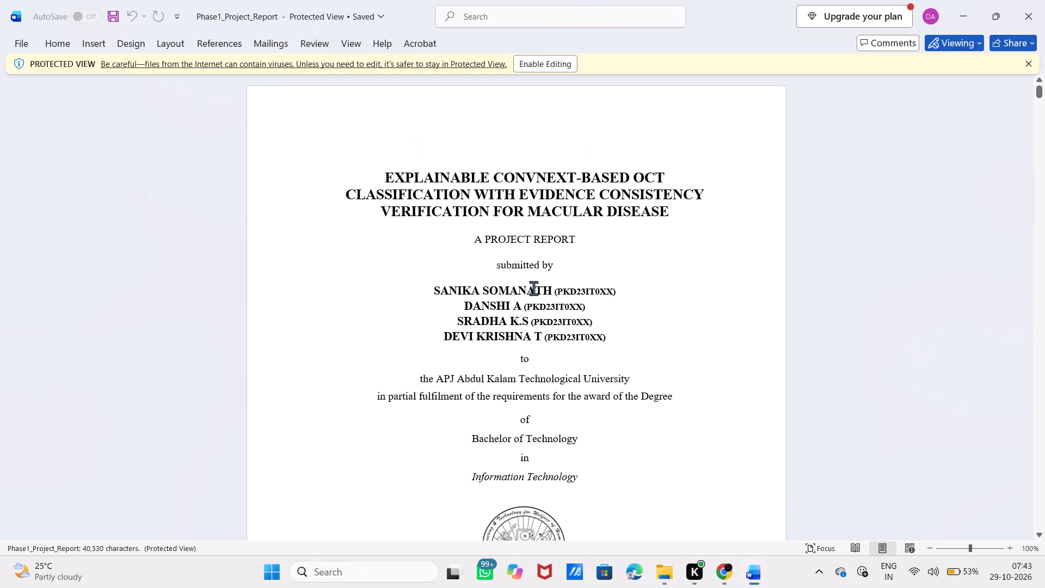
click(539, 64)
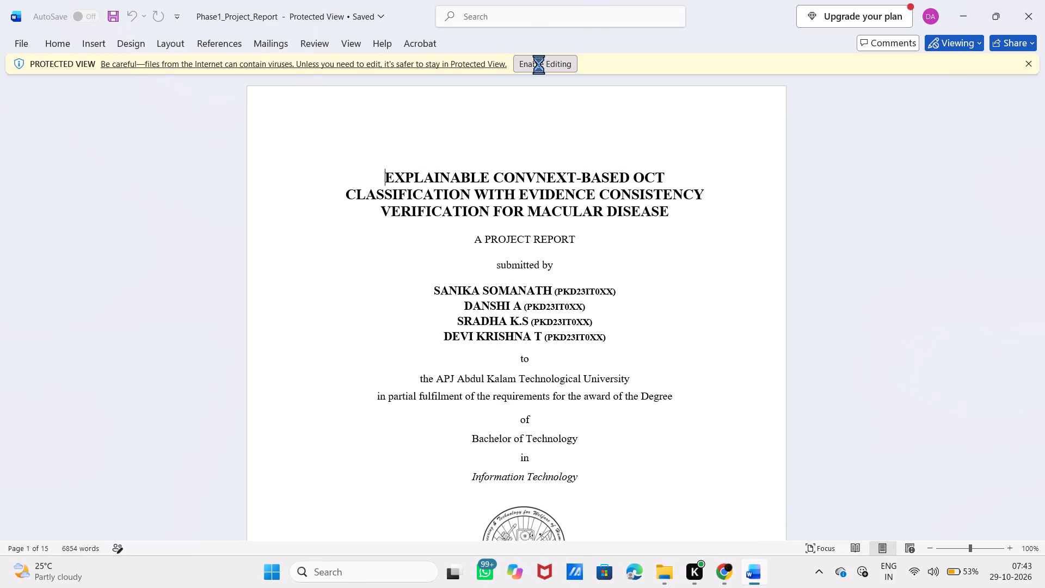
Look over the report's first title page, from the project title to the department details.
scroll(353, 243, down, 1)
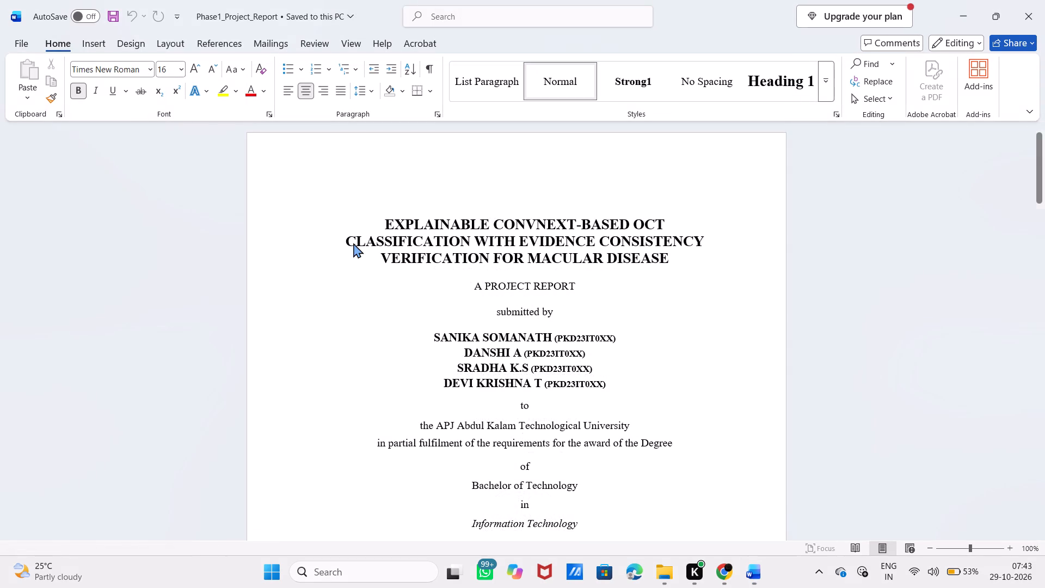
scroll(353, 243, down, 2)
scroll(353, 243, up, 1)
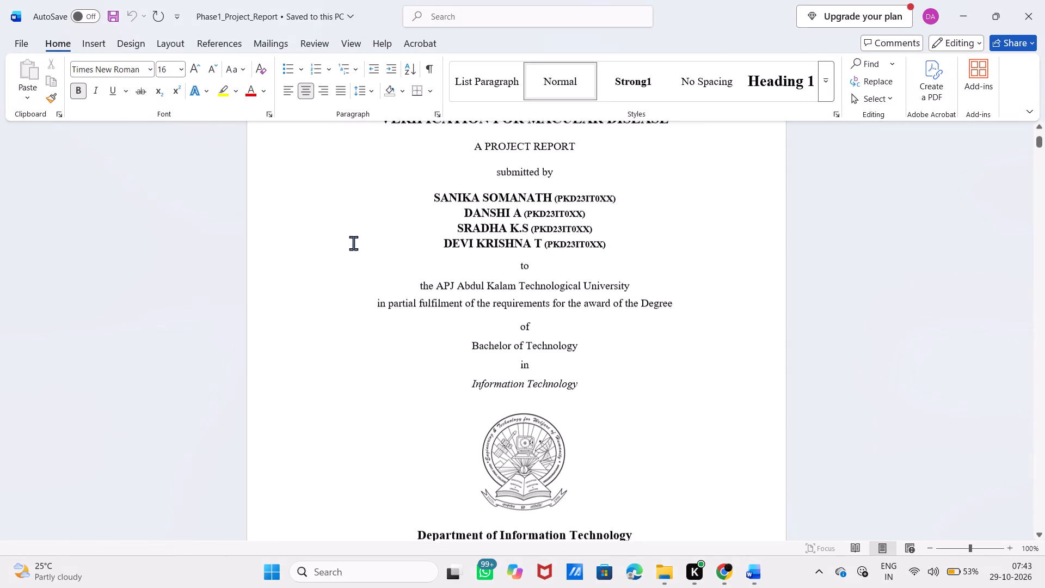
scroll(353, 243, up, 1)
click(397, 201)
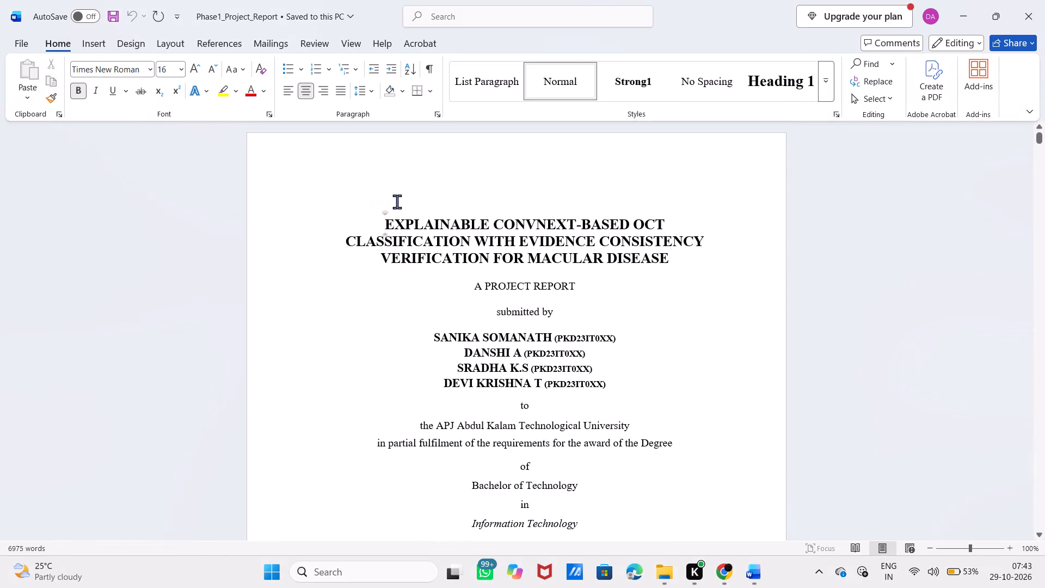
click(448, 152)
key(Up)
key(Up)
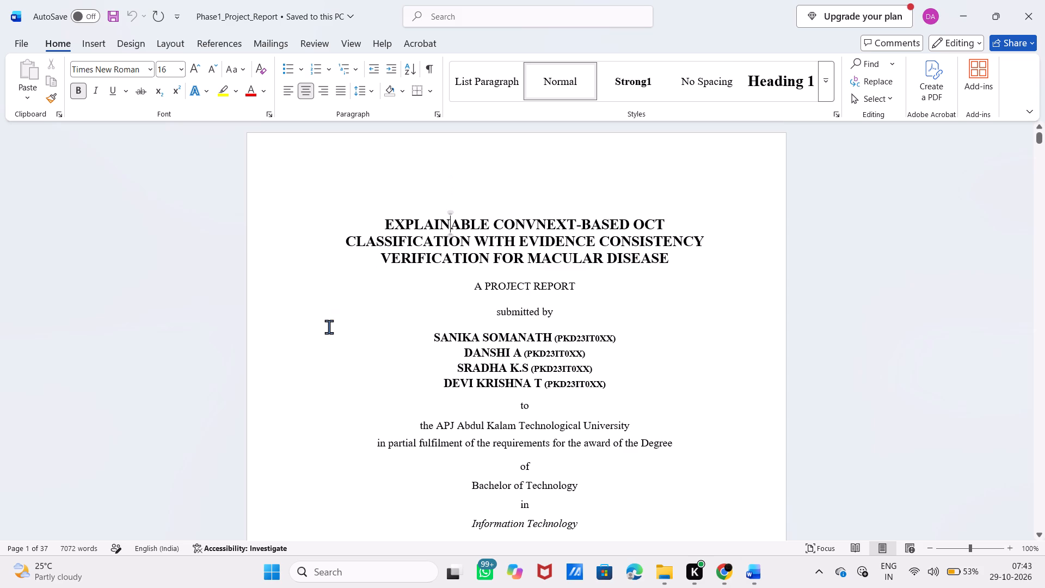
Replace the XX placeholders in the first and second students' register numbers on the first title page with their actual digits.
scroll(329, 327, down, 1)
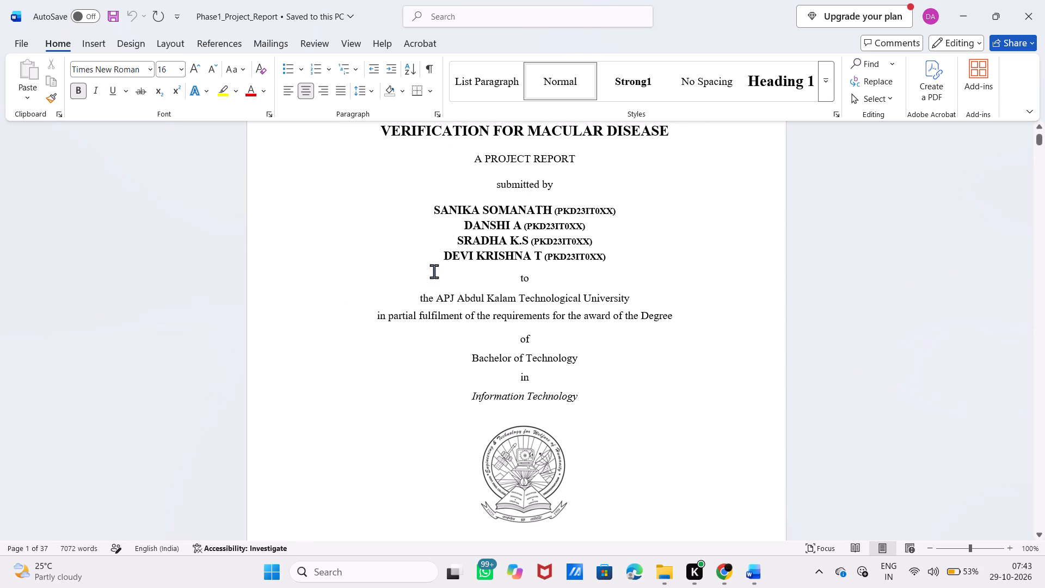
click(610, 209)
key(BackSpace)
key(BackSpace)
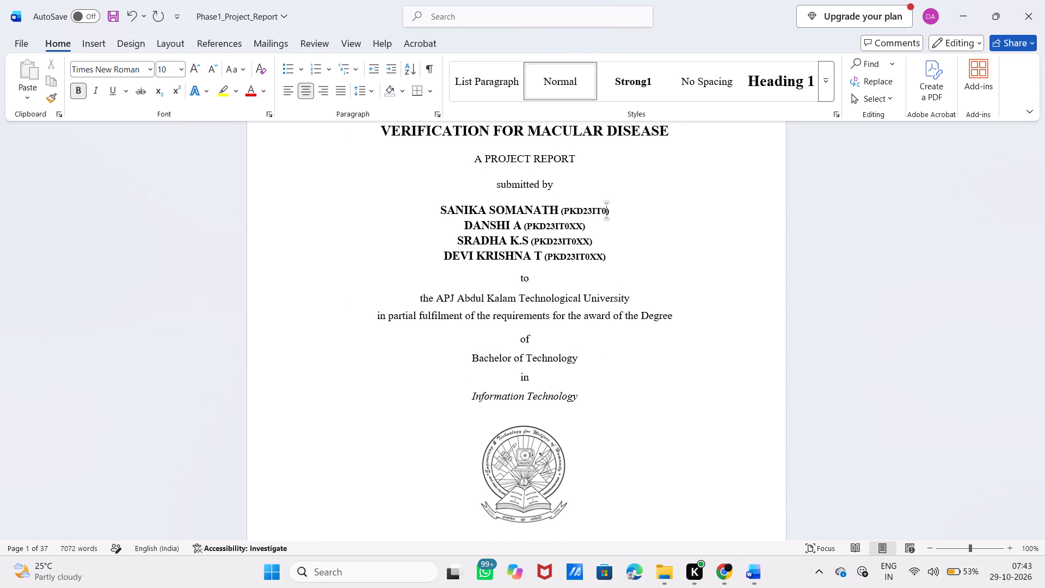
text(52)
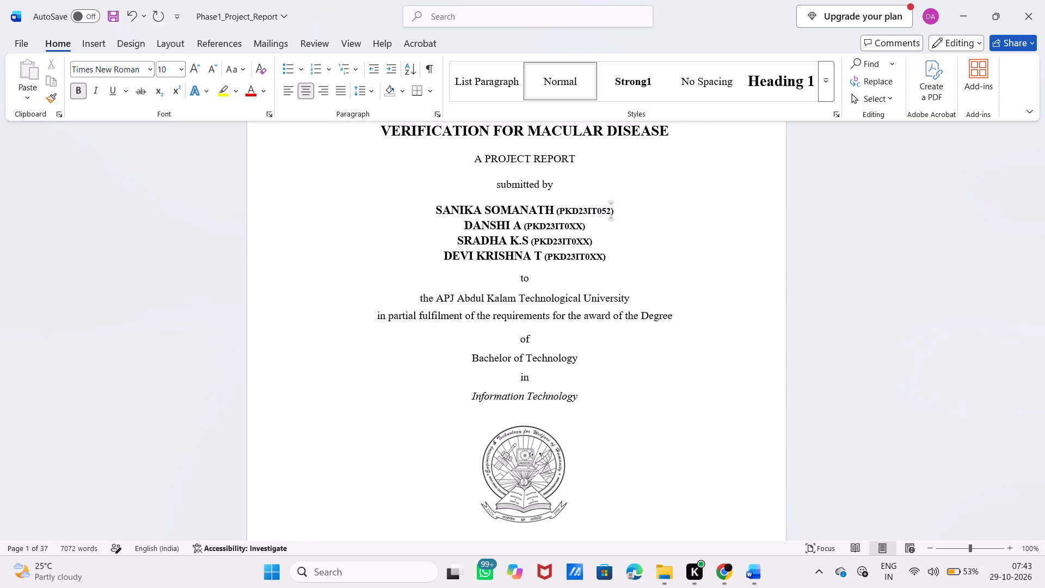
click(579, 225)
key(Right)
key(BackSpace)
key(BackSpace)
text(28)
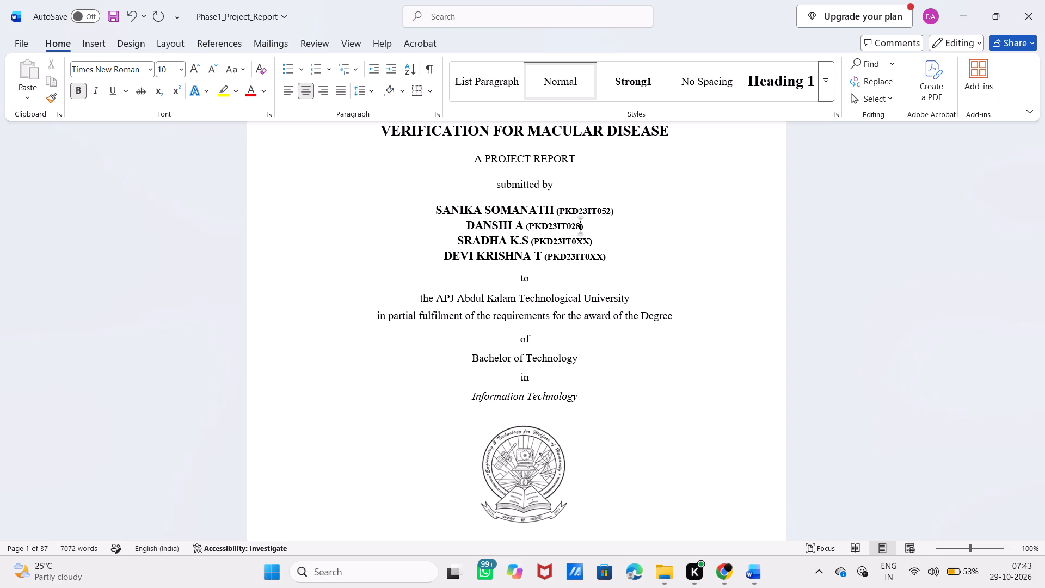
Replace the XX placeholders in the third and fourth students' register numbers on the first title page with their actual digits.
key(Down)
key(Right)
key(BackSpace)
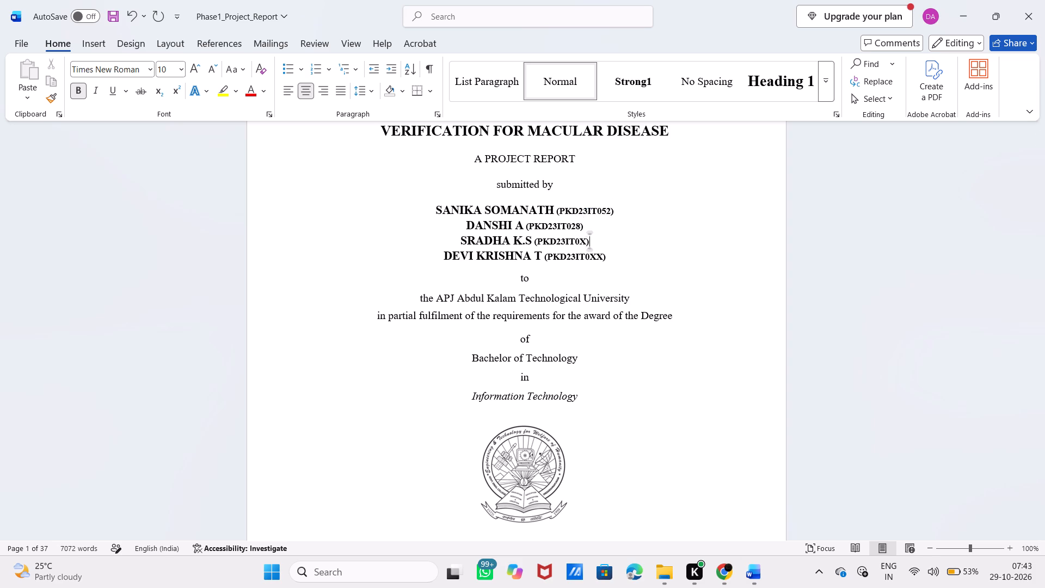
key(BackSpace)
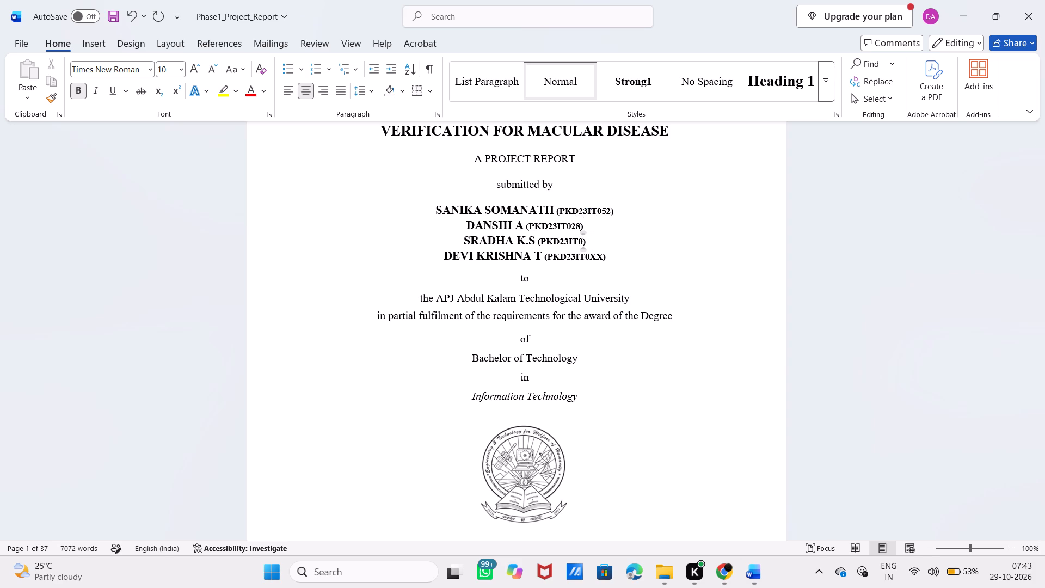
text(60)
key(Down)
key(Right)
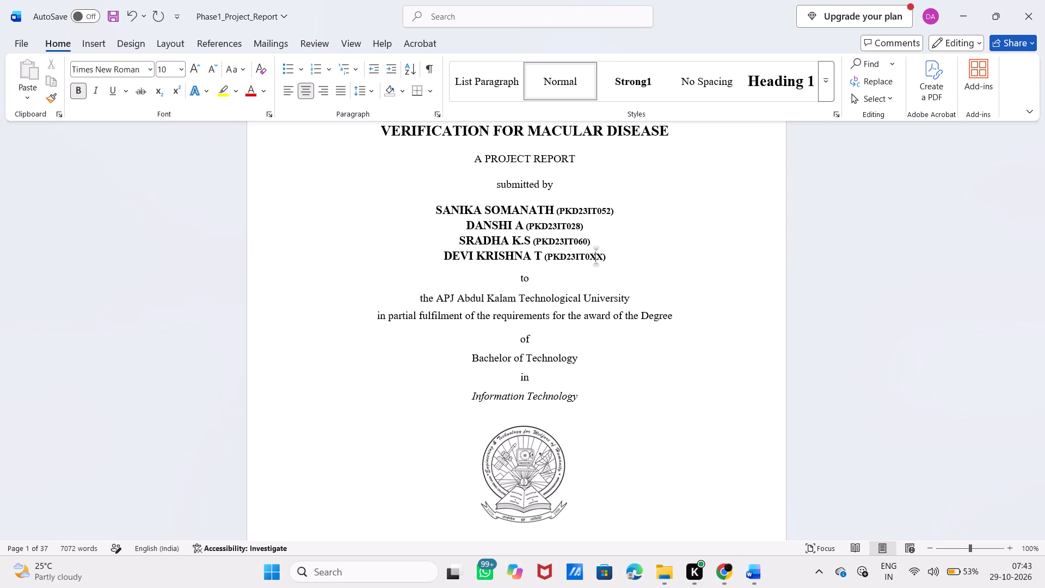
key(Right)
key(BackSpace)
key(BackSpace)
text(29)
Complete the first and second students' register numbers on the repeated title page on page 2, matching the first title page.
scroll(573, 264, down, 1)
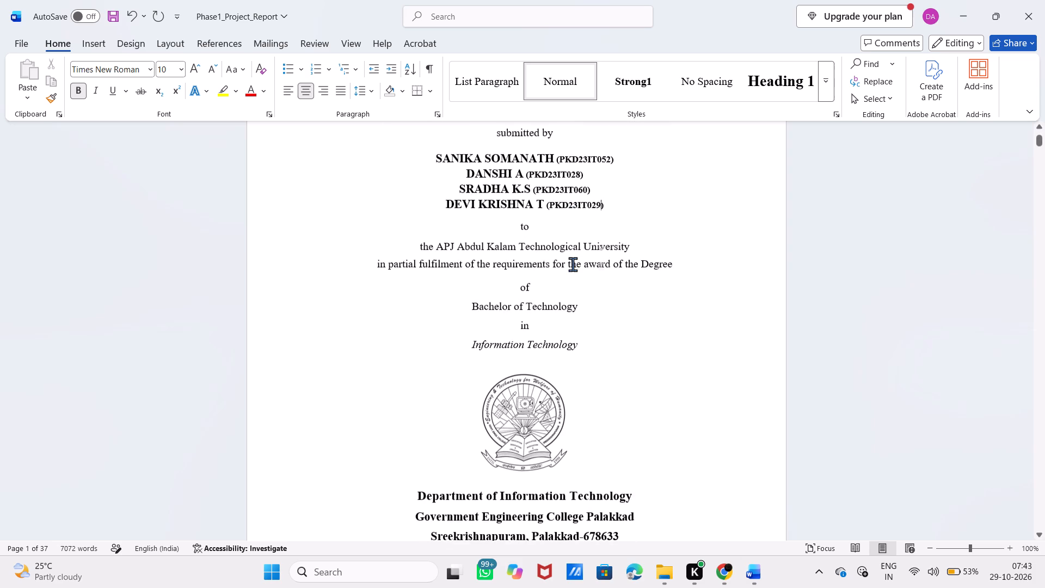
scroll(573, 264, down, 4)
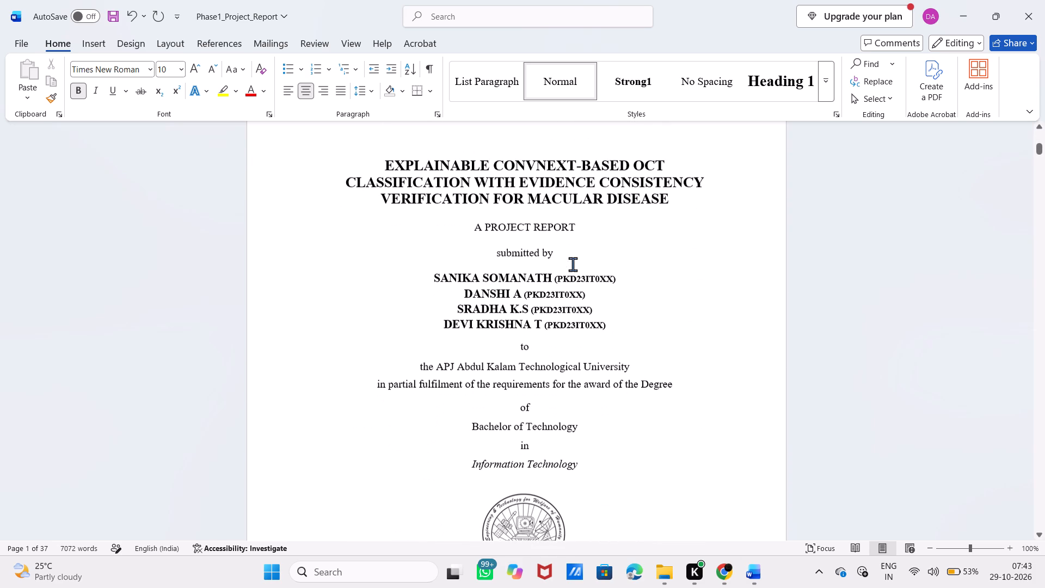
drag(603, 278, 610, 277)
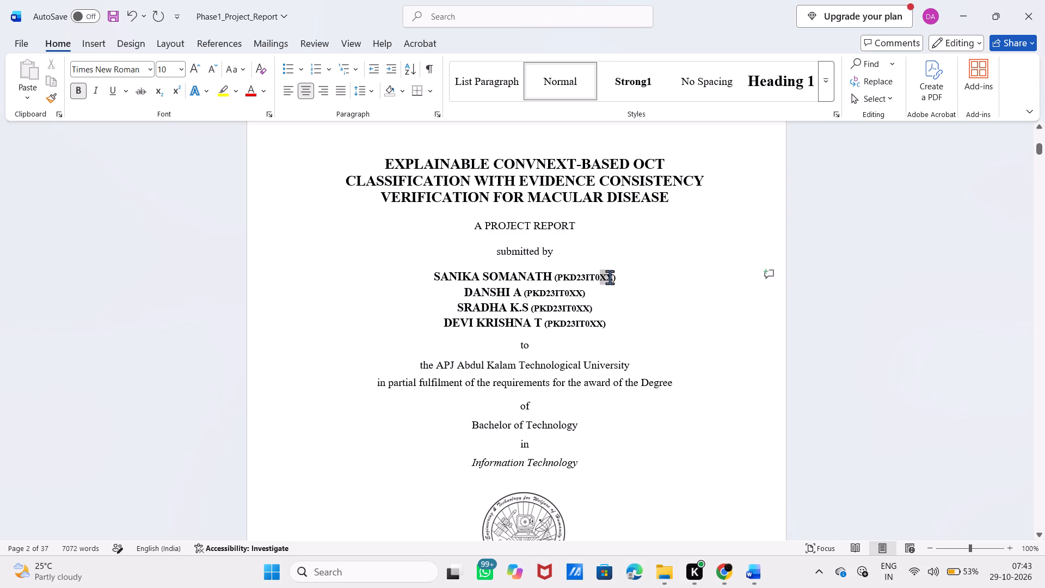
drag(610, 277, 611, 277)
key(BackSpace)
text(52)
key(Down)
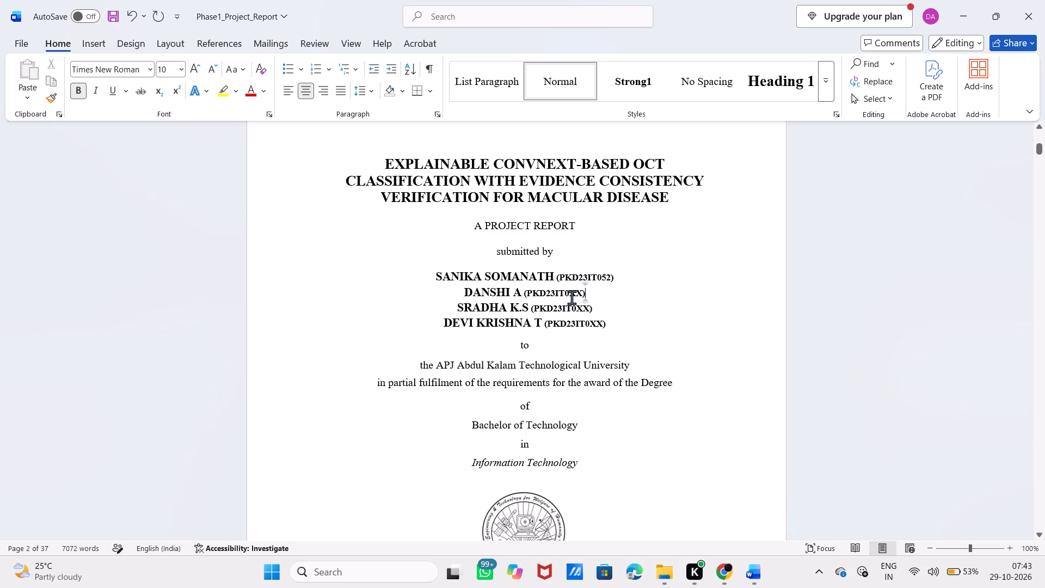
drag(568, 297, 582, 295)
key(BackSpace)
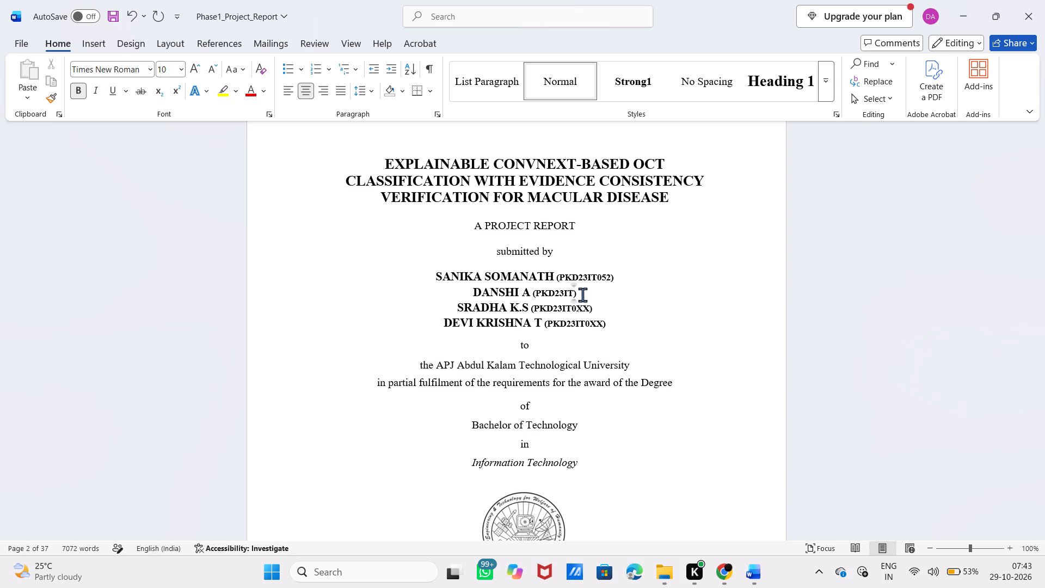
text(28)
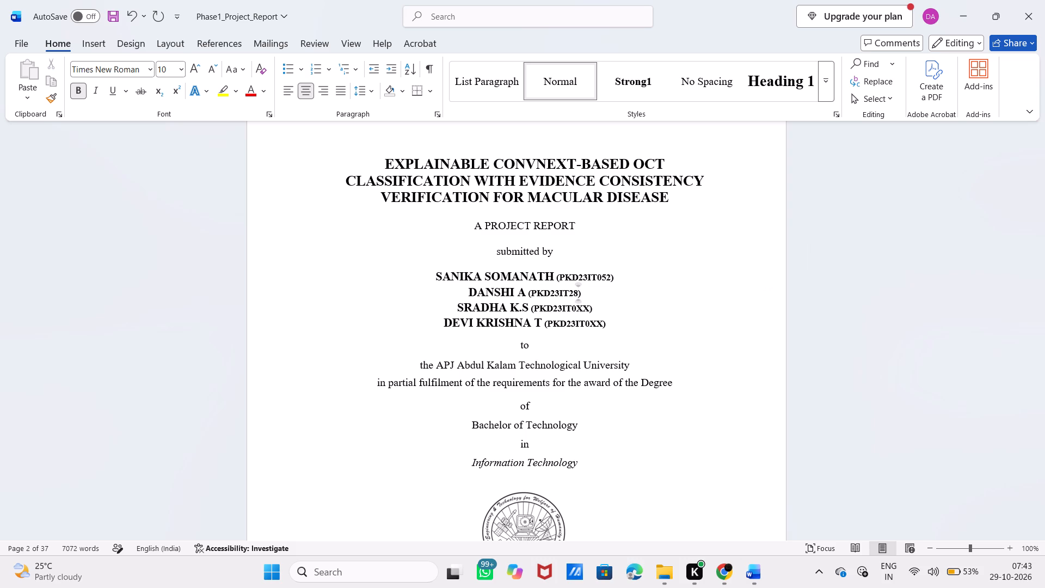
key(Left)
key(Left)
key(0)
Complete the third and fourth students' register numbers on the page 2 title page, matching the first title page.
drag(578, 309, 589, 309)
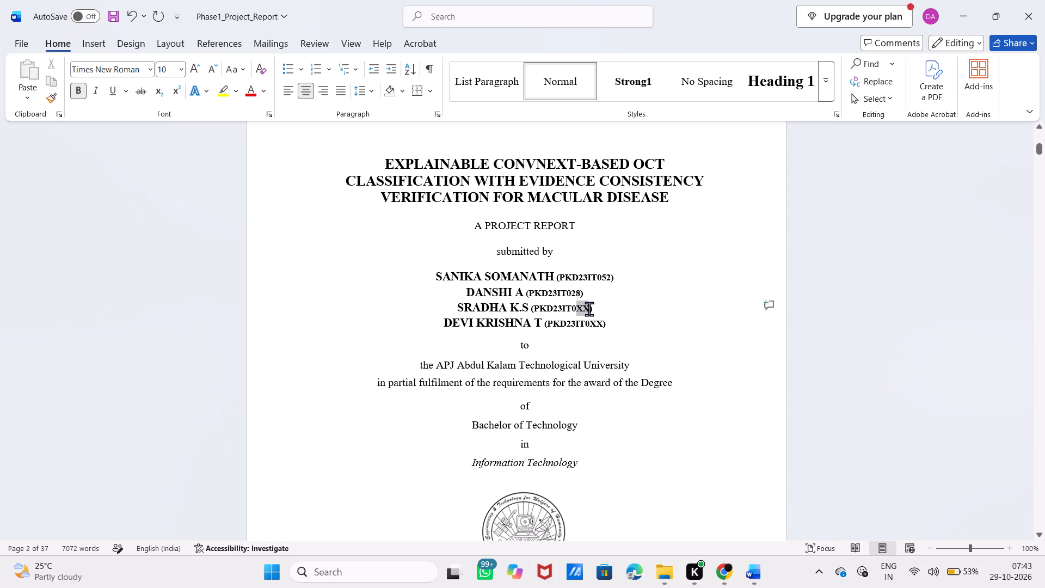
drag(589, 309, 589, 308)
key(BackSpace)
text(60)
click(593, 324)
drag(593, 324, 600, 323)
click(600, 323)
drag(600, 323, 597, 323)
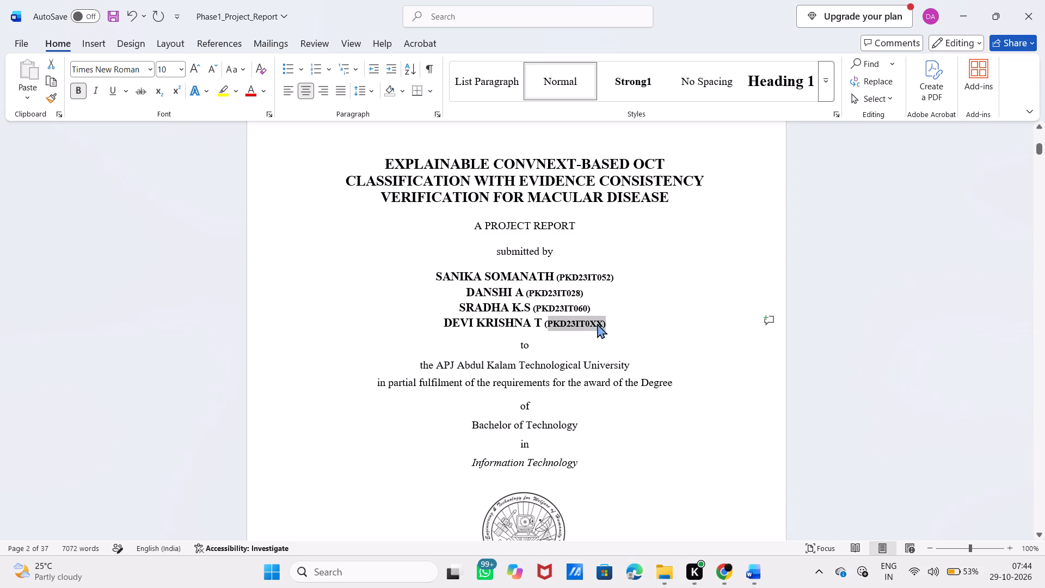
drag(597, 323, 591, 321)
click(591, 321)
key(BackSpace)
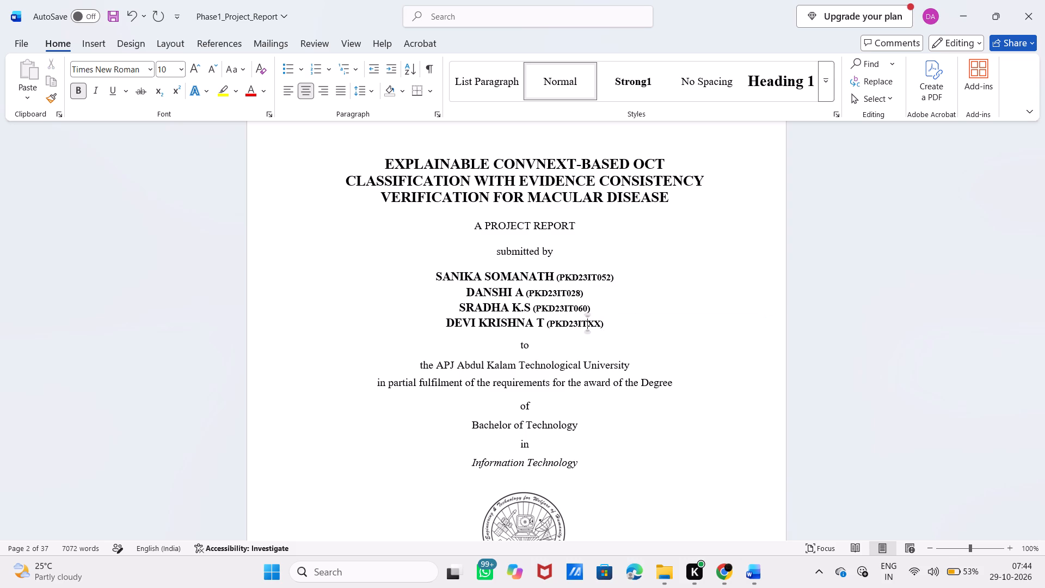
key(0)
key(Right)
key(Right)
key(BackSpace)
key(BackSpace)
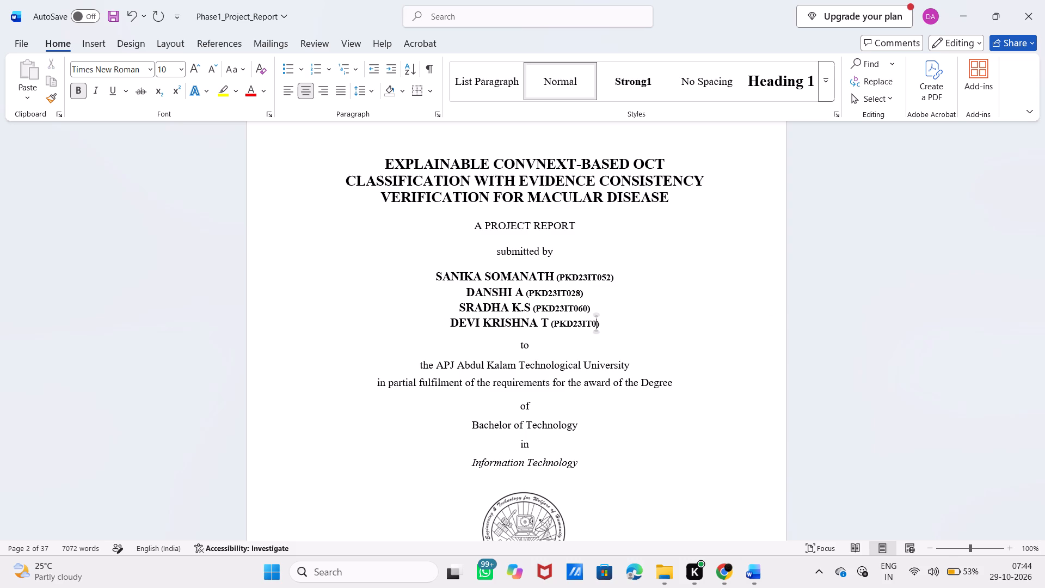
text(29)
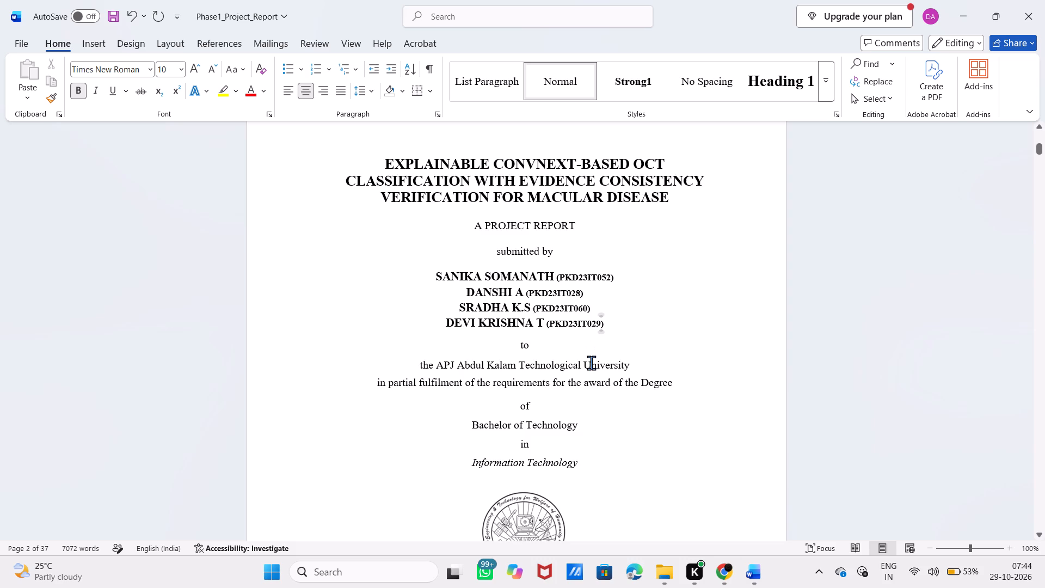
Look through the pages between the second title page and the Declaration for remaining placeholder details, rechecking the title page's register numbers.
scroll(591, 363, down, 3)
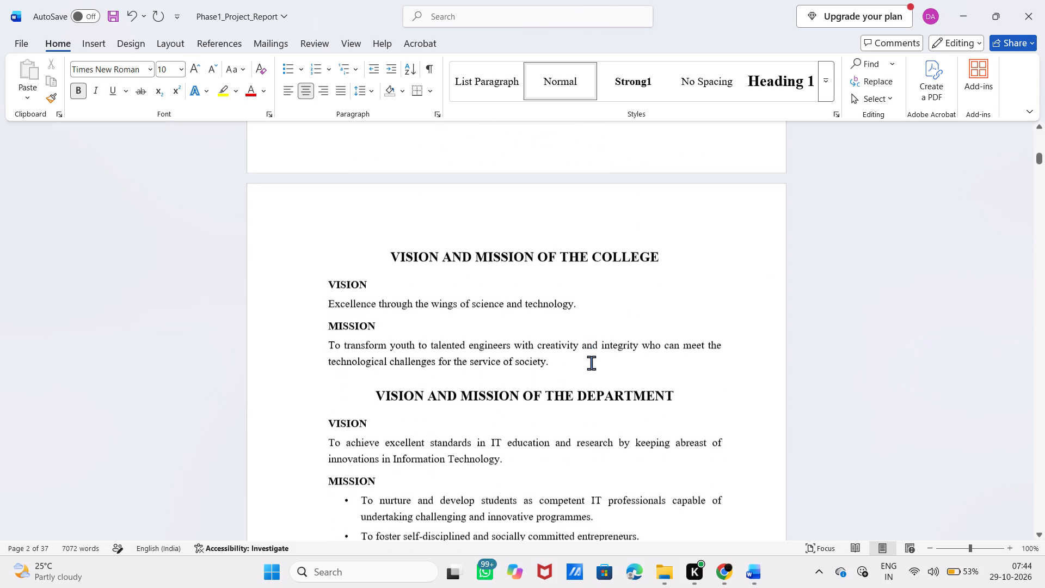
scroll(591, 363, down, 2)
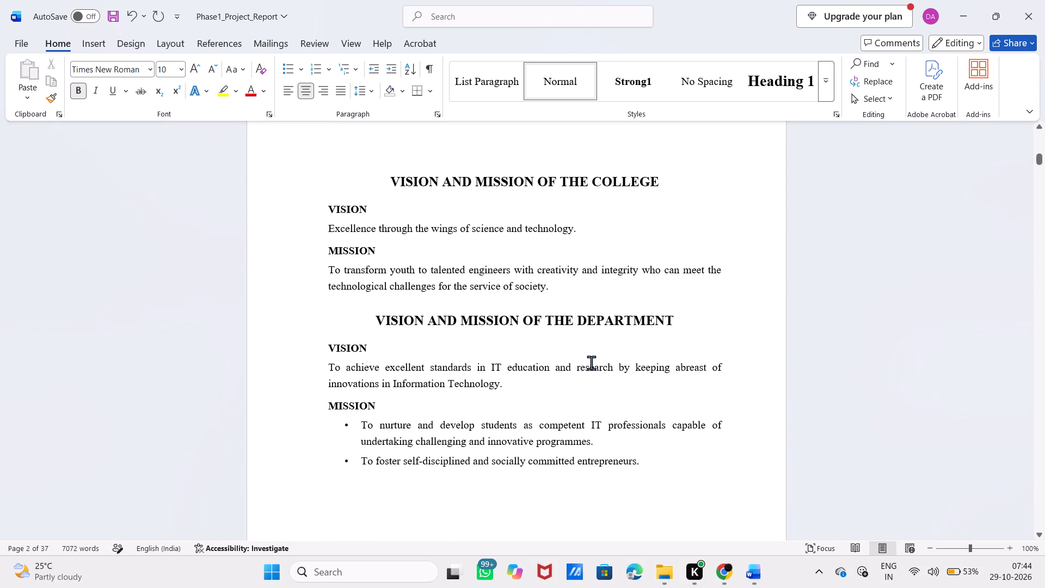
scroll(591, 363, down, 1)
scroll(591, 363, up, 1)
scroll(591, 363, down, 1)
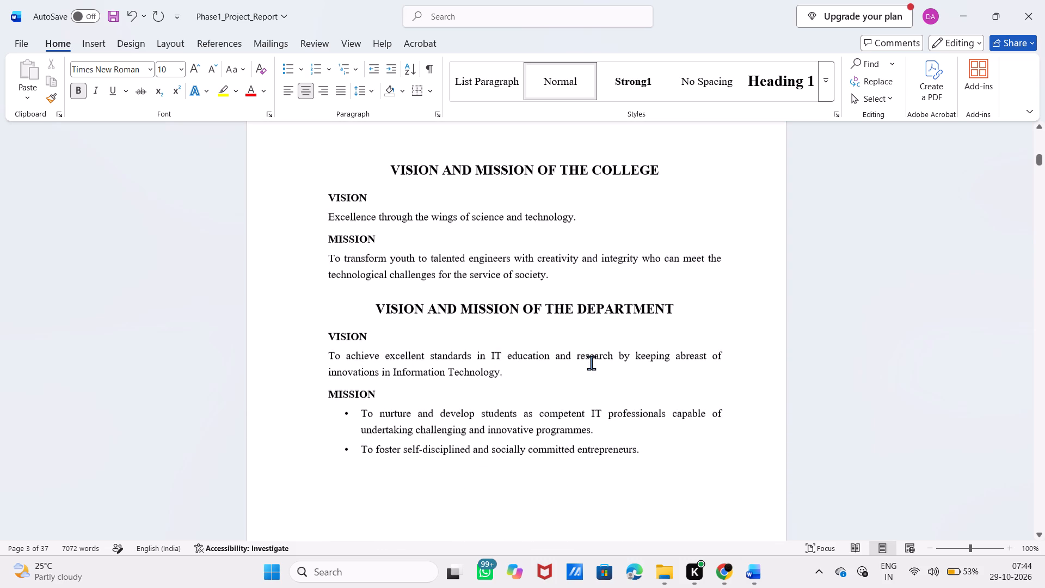
scroll(591, 363, down, 4)
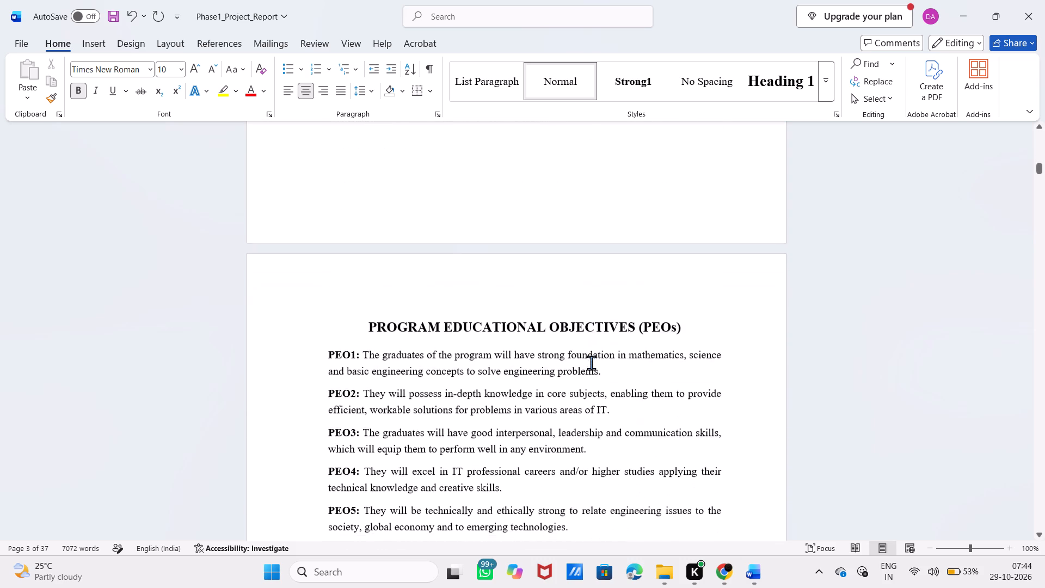
scroll(591, 363, down, 2)
scroll(591, 363, up, 17)
scroll(591, 363, down, 1)
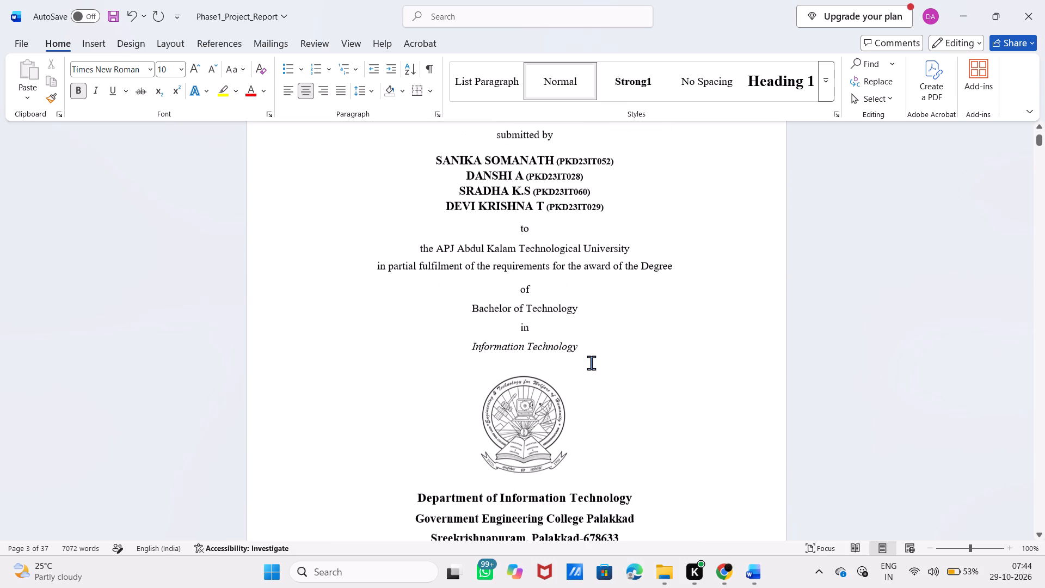
click(533, 426)
scroll(648, 419, down, 4)
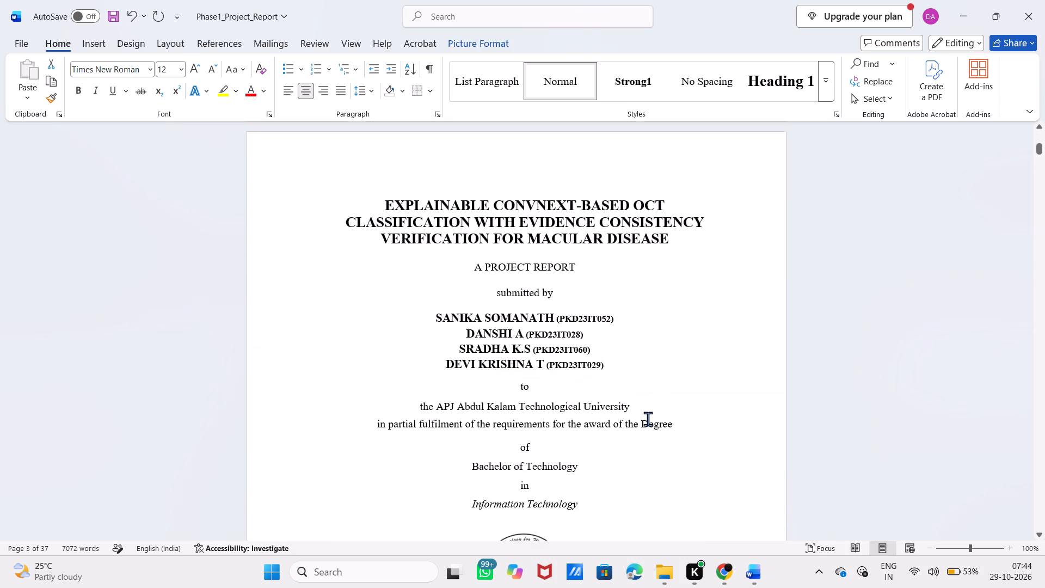
scroll(648, 419, down, 6)
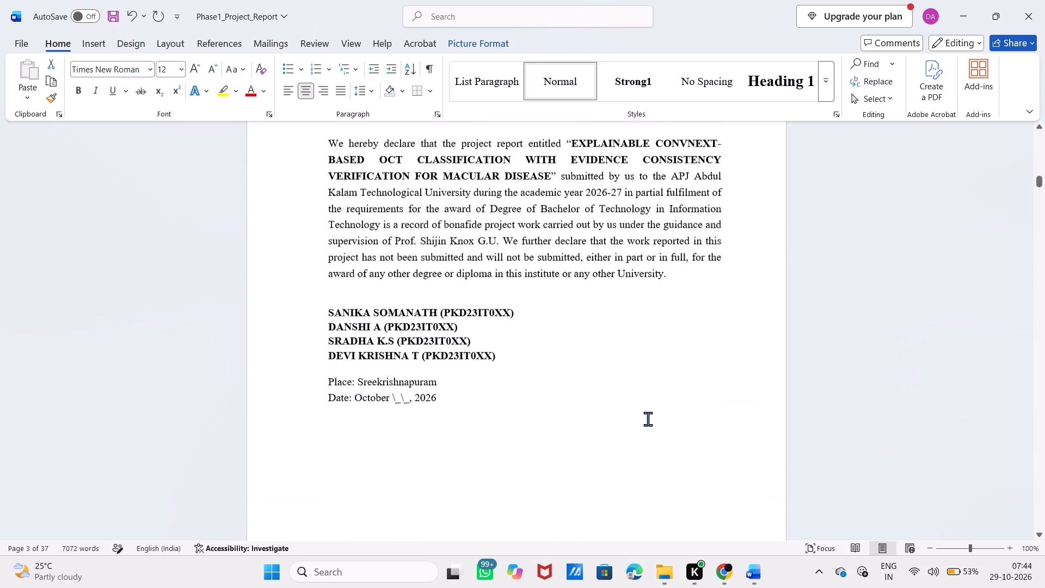
scroll(648, 419, down, 1)
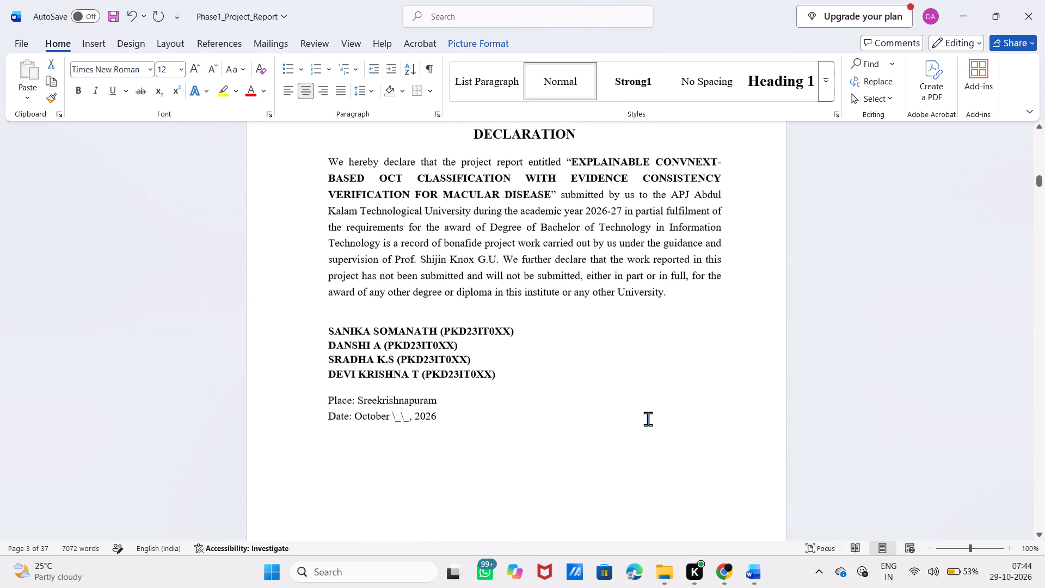
scroll(648, 419, down, 1)
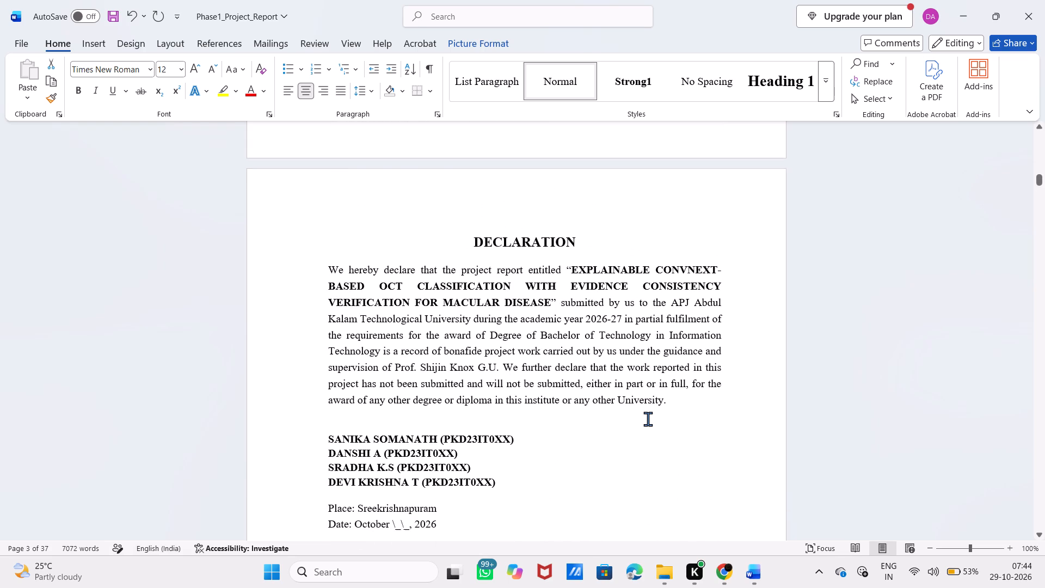
scroll(648, 419, down, 1)
Replace the XX placeholder in the first student's register number on the Declaration page with the digits from the title page.
drag(499, 438, 505, 433)
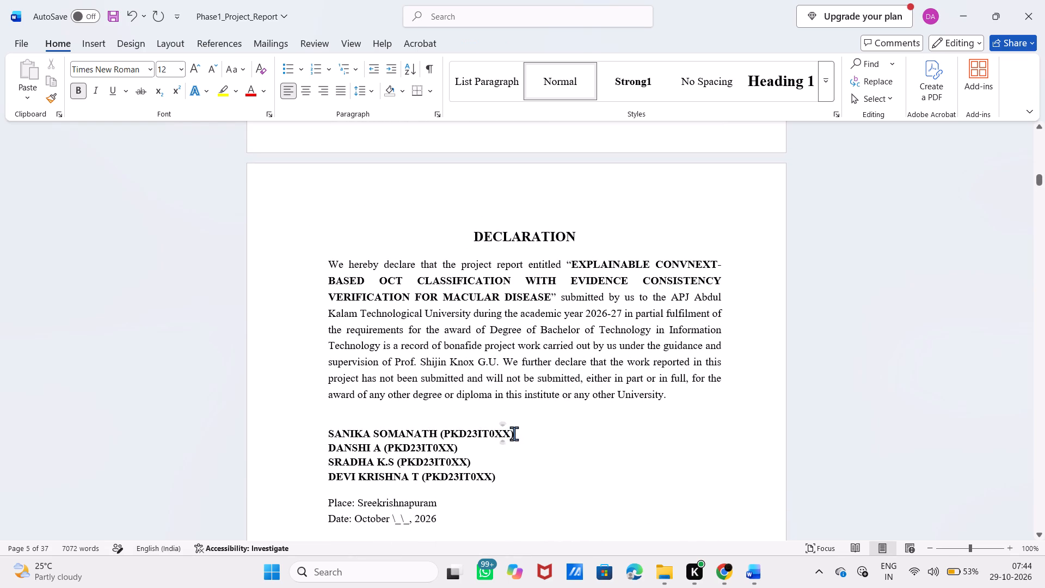
click(512, 432)
key(Left)
key(BackSpace)
key(BackSpace)
click(512, 432)
text(52)
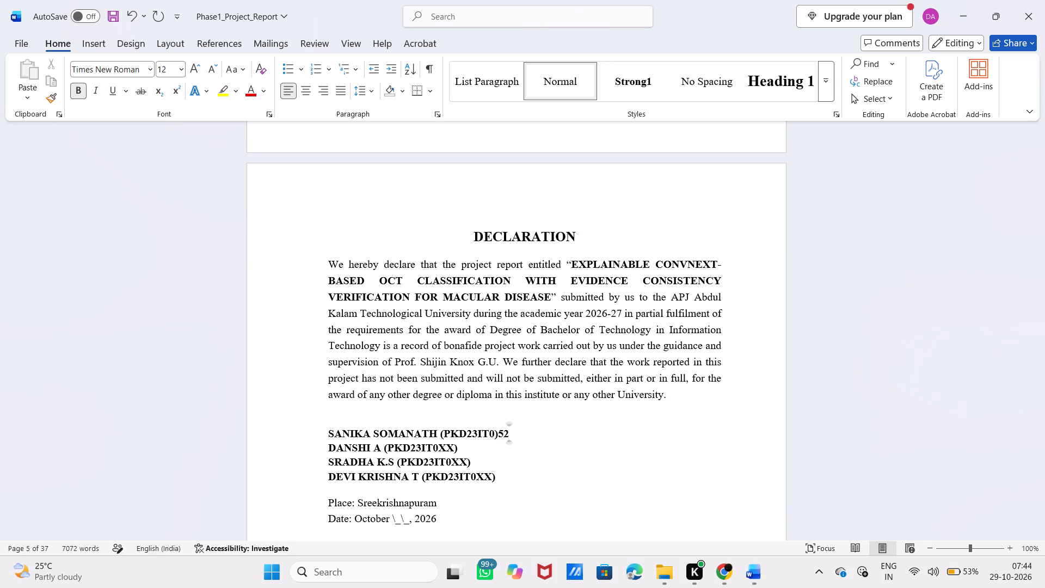
key(BackSpace)
key(BackSpace)
key(BackSpace)
text(52))
Replace the XX placeholder in the second student's register number on the Declaration page with the digits from the title page.
drag(452, 446, 444, 446)
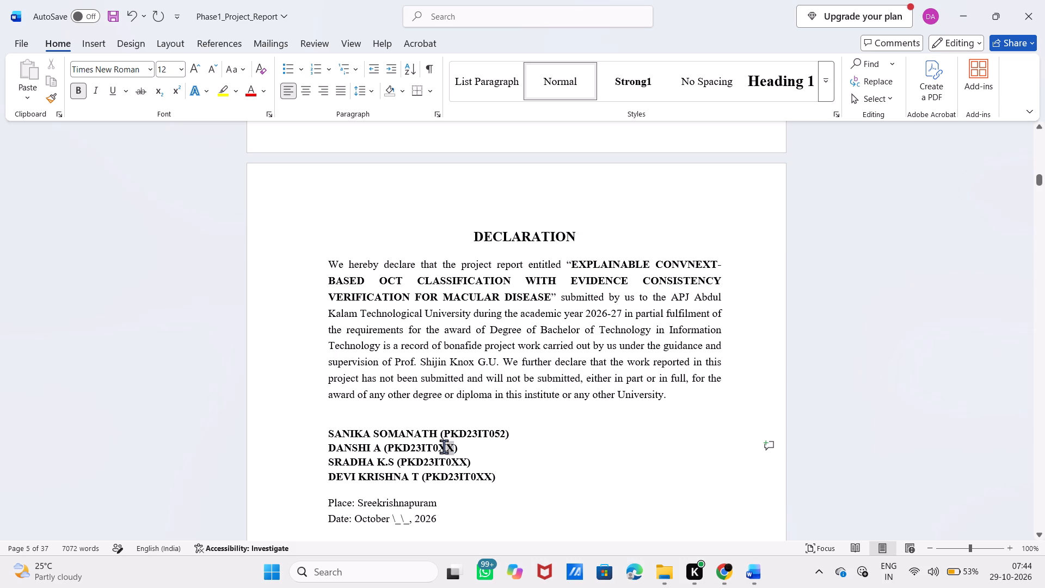
drag(444, 446, 443, 446)
key(BackSpace)
key(BackSpace)
key(5)
key(BackSpace)
text(28)
Complete the third and fourth students' register numbers on the Declaration page, matching the title page.
drag(453, 463, 466, 463)
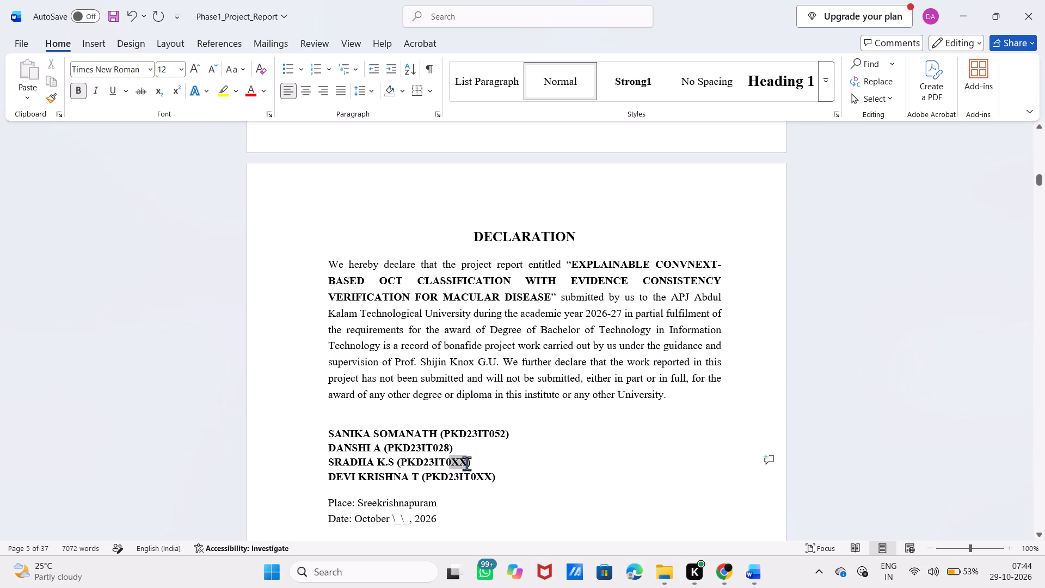
drag(466, 463, 466, 463)
key(BackSpace)
text(60)
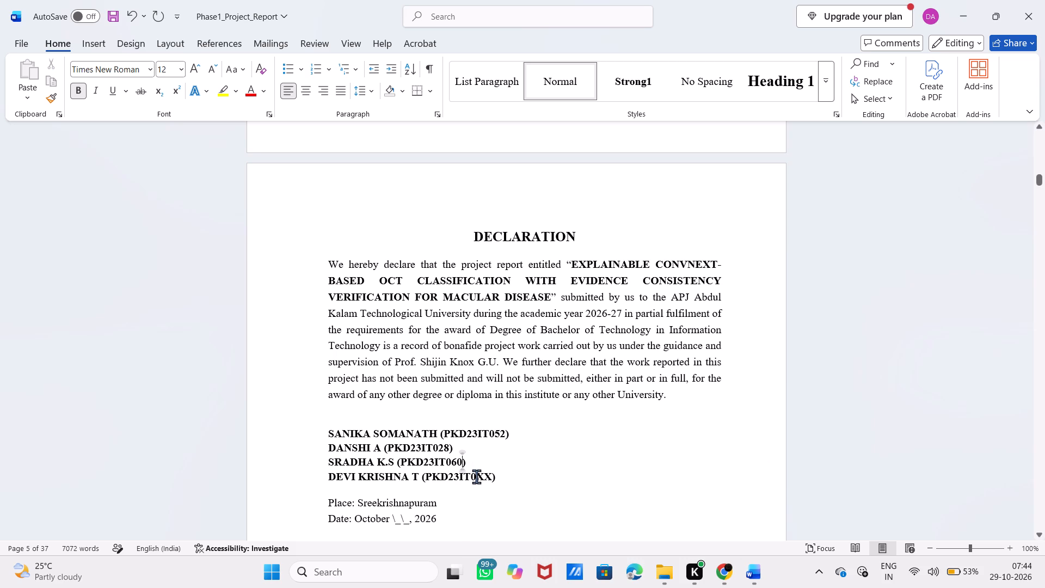
drag(476, 476, 490, 476)
key(BackSpace)
text(29)
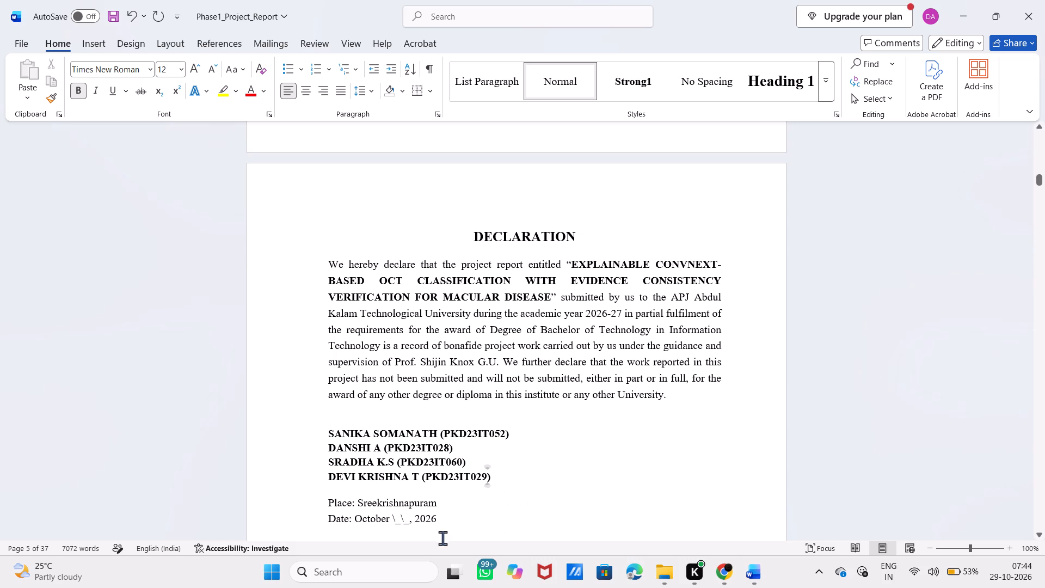
Replace the second underscore blank in the Declaration's date line with 10.
click(399, 517)
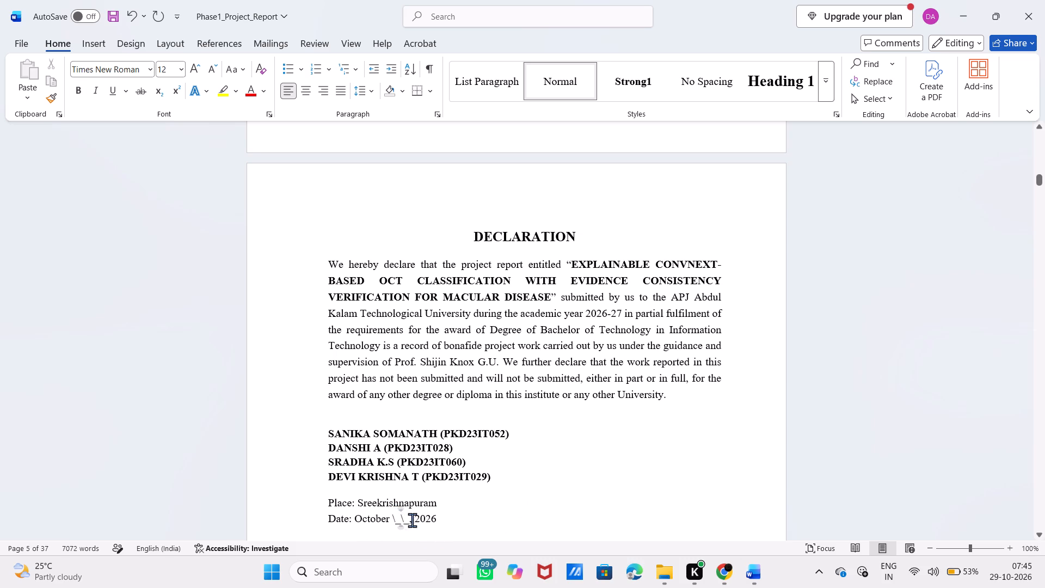
click(405, 518)
text(10)
key(Right)
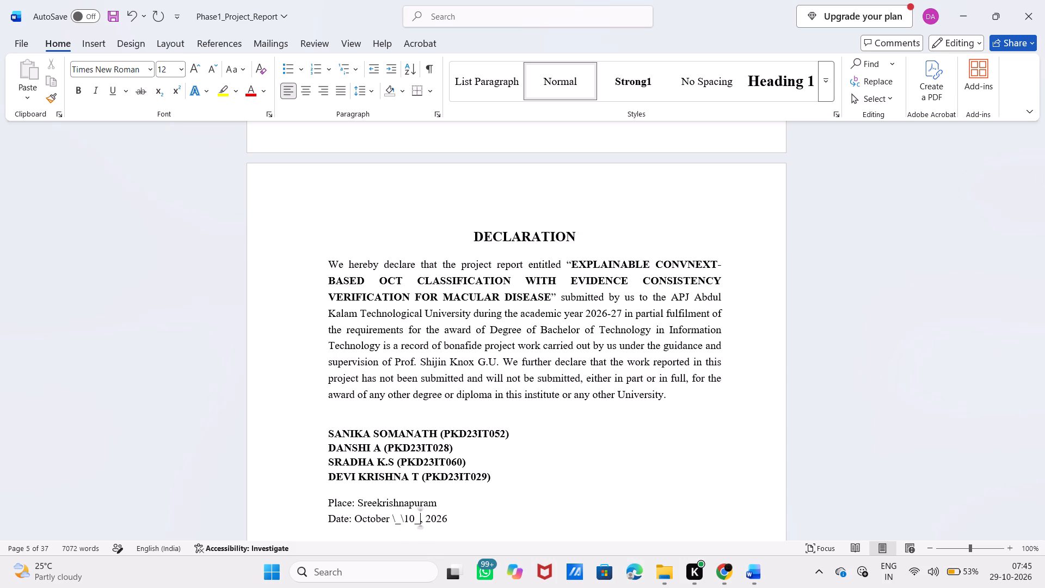
key(BackSpace)
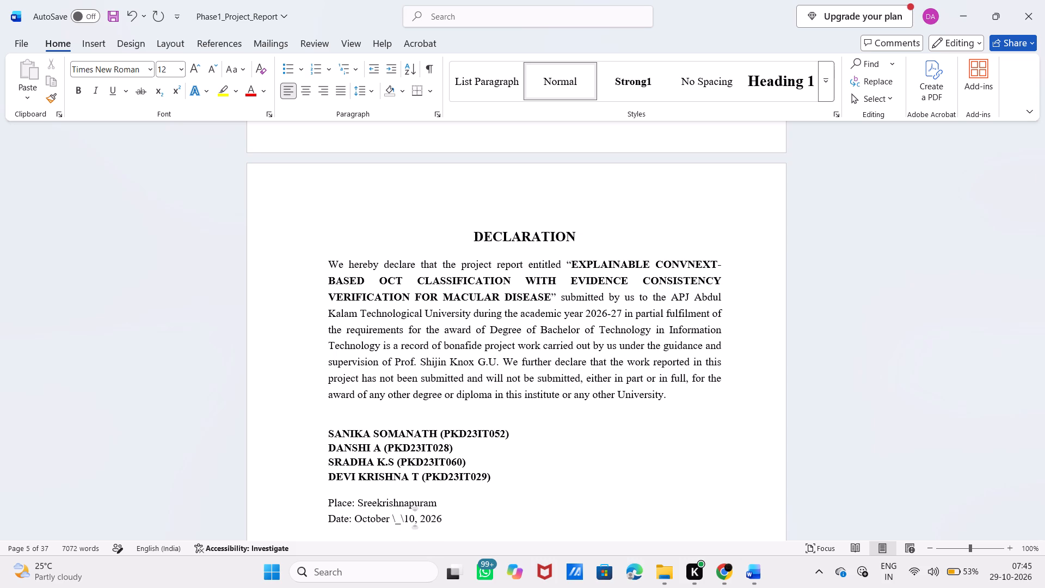
Replace the remaining underscore blank in the Declaration's date with 29 and remove the backslash before it, giving October 29\10.
click(398, 519)
key(Left)
key(Right)
key(BackSpace)
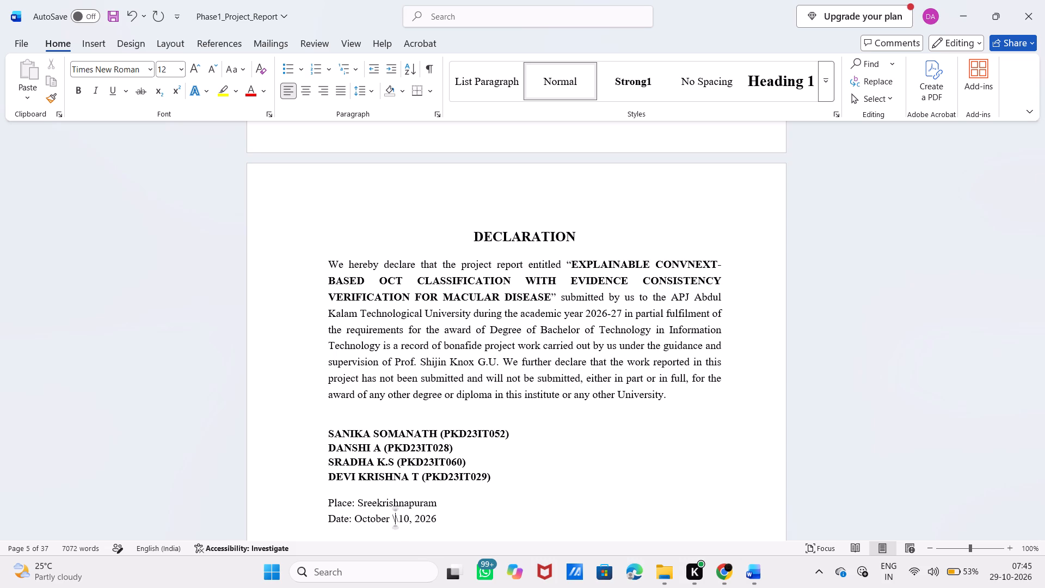
text(29)
key(Left)
key(Left)
key(BackSpace)
Replace the comma after 10 in the Declaration's date with a backslash.
scroll(495, 522, down, 1)
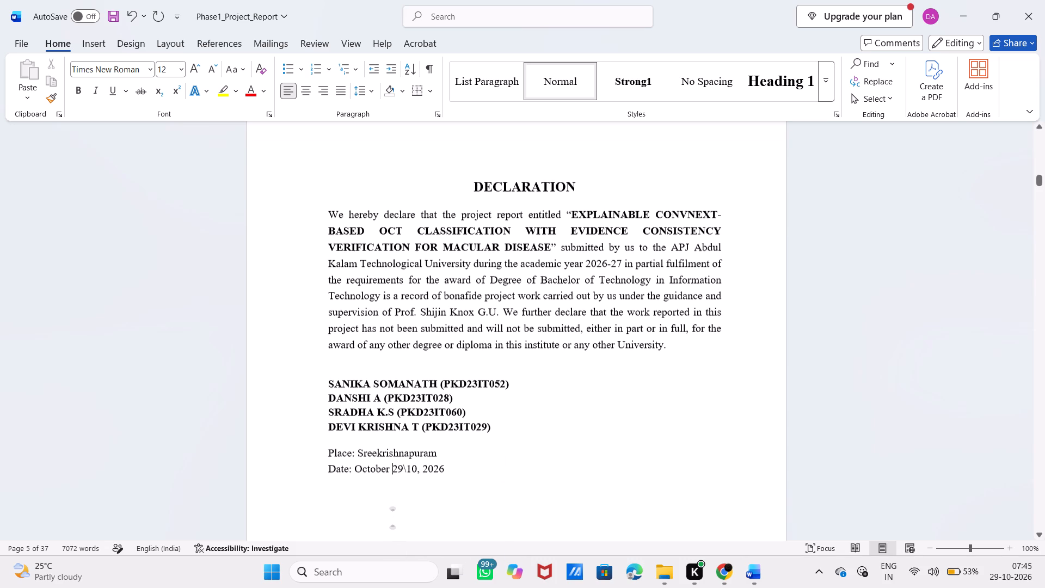
key(Right)
key(Right)
key(Right)
key(Right)
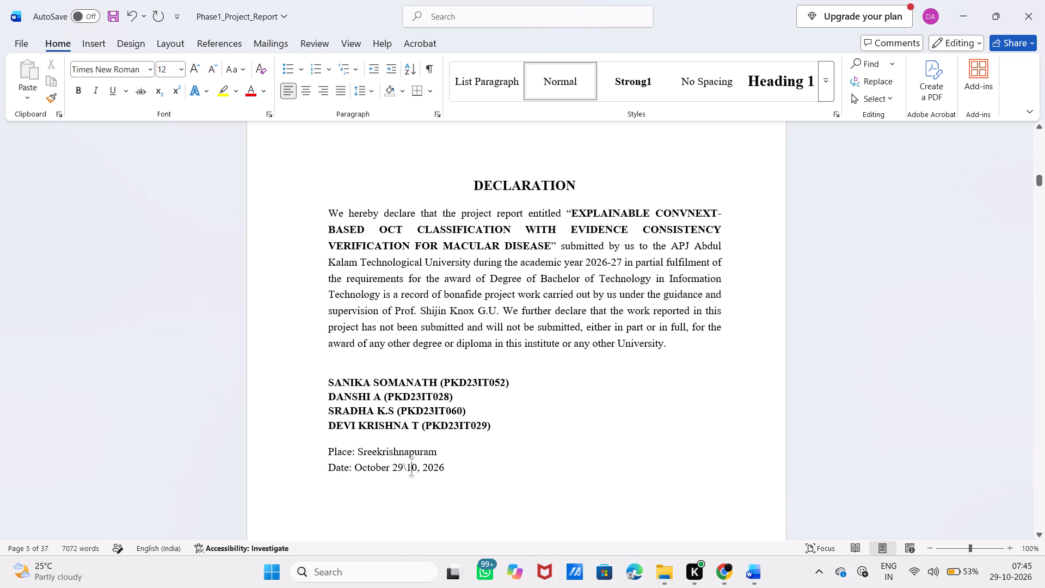
key(Right)
key(Right)
key(BackSpace)
key(backslash)
Complete the first and second students' register numbers in the Certificate paragraph, matching the Declaration page.
scroll(498, 511, down, 5)
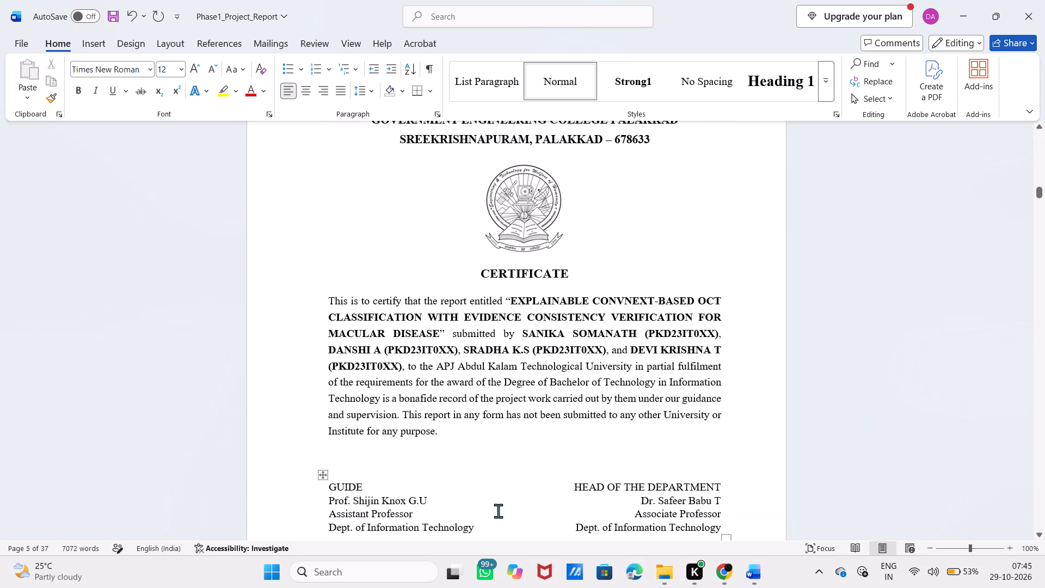
click(712, 334)
key(BackSpace)
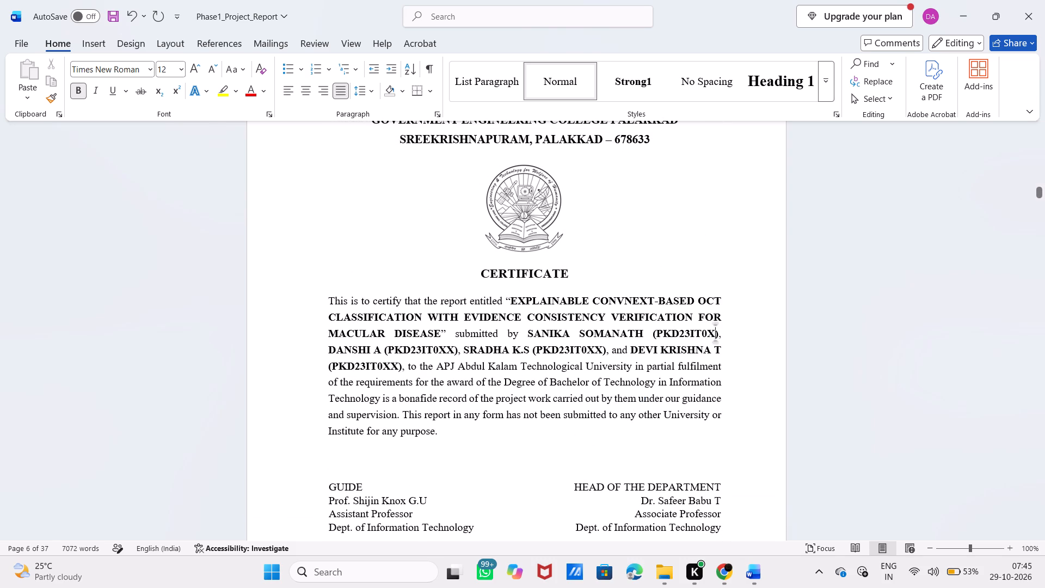
key(BackSpace)
text(52)
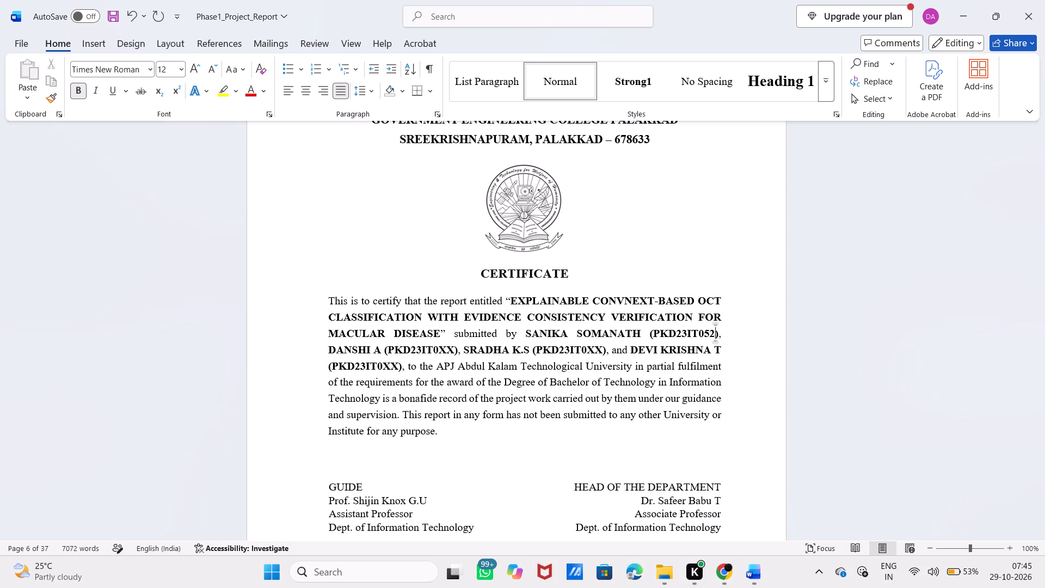
click(451, 351)
key(BackSpace)
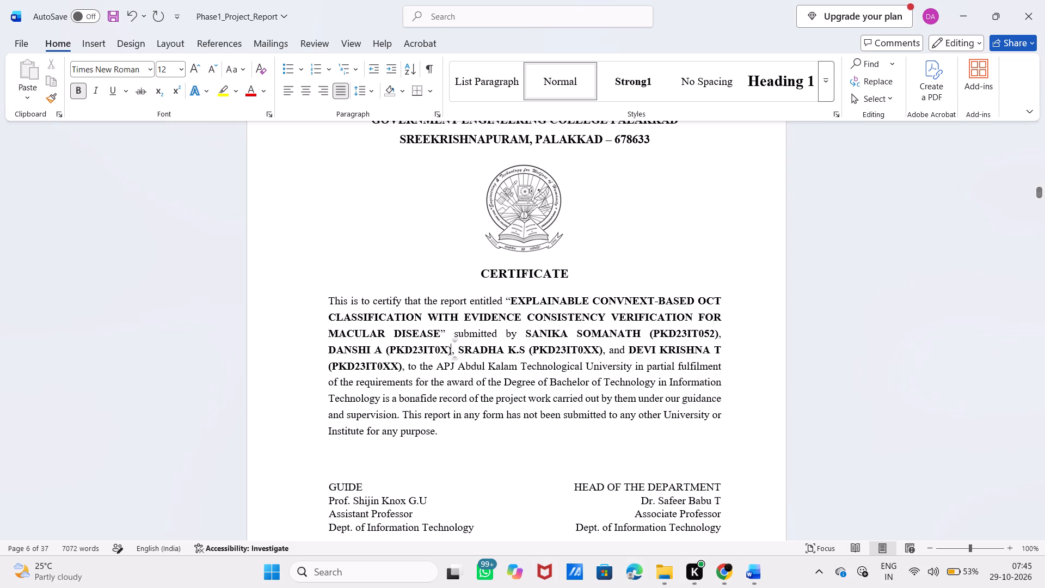
key(BackSpace)
text(28)
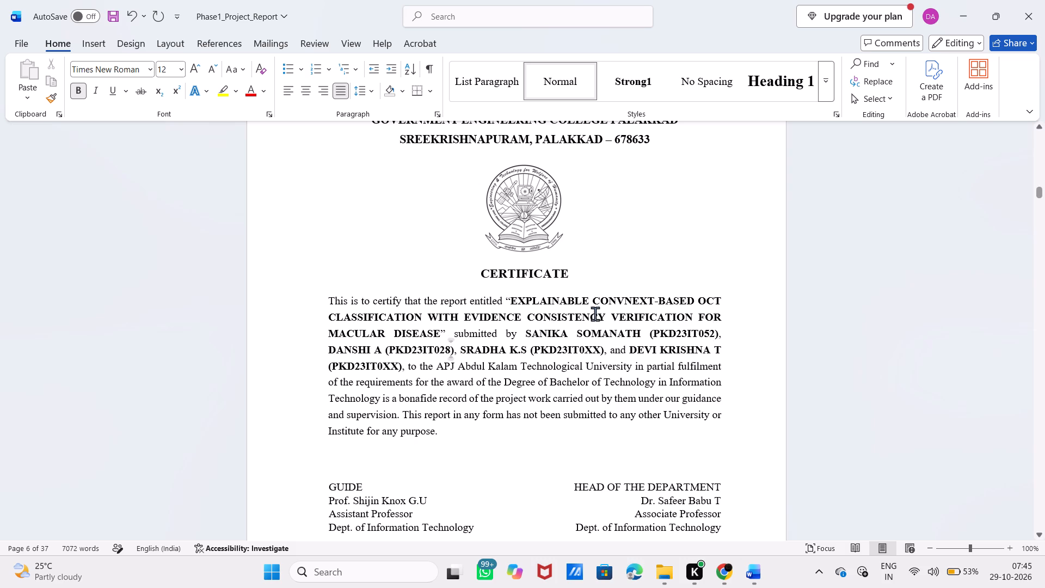
Complete the third and fourth students' register numbers in the Certificate paragraph, matching the Declaration page.
click(600, 348)
key(BackSpace)
key(BackSpace)
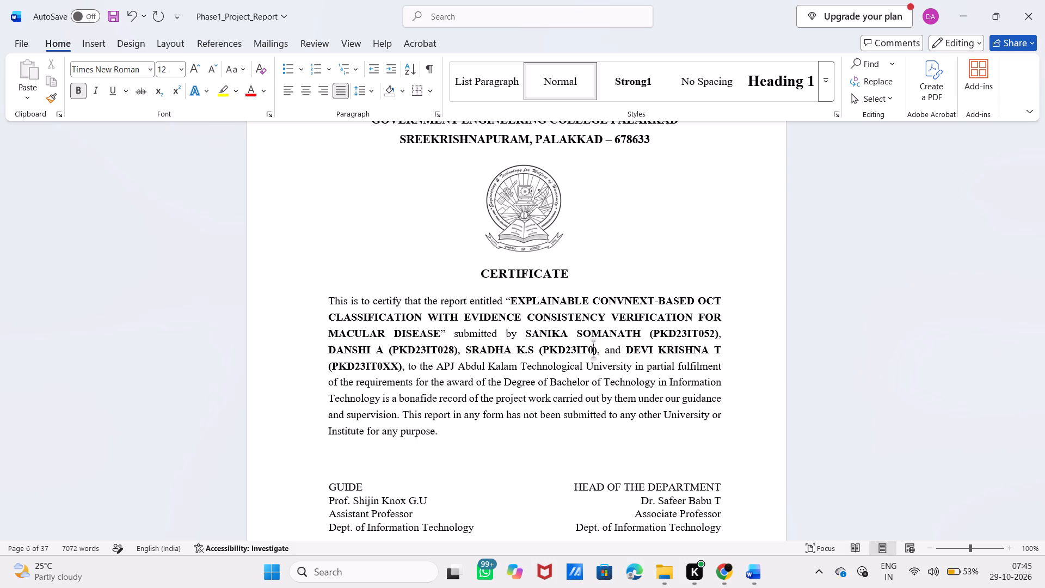
key(2)
key(BackSpace)
text(60)
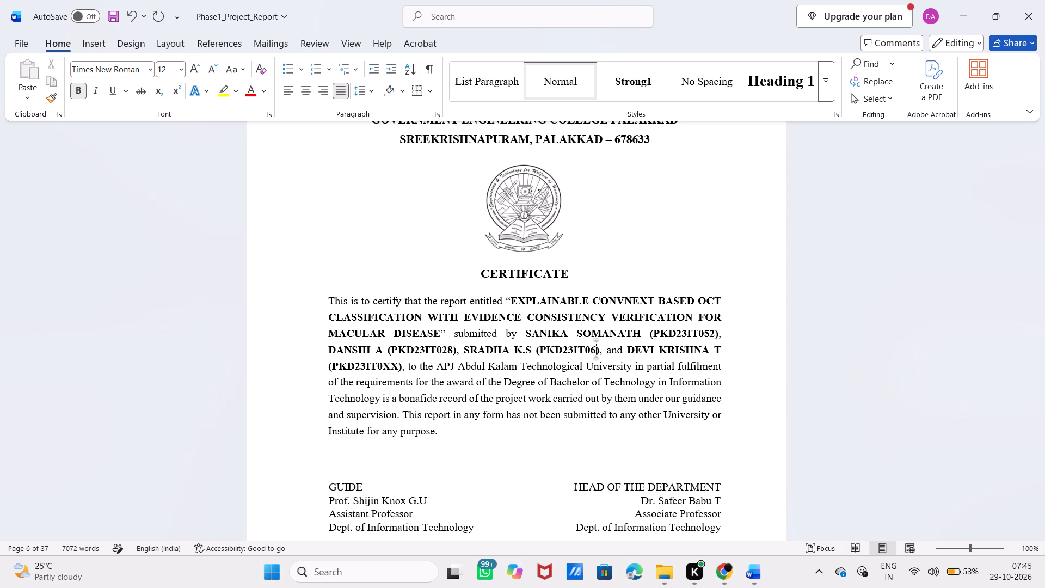
click(396, 360)
key(BackSpace)
key(BackSpace)
text(29)
Remove the word Associate from the head of department's designation in the Certificate's signature block, leaving Professor.
scroll(456, 397, down, 1)
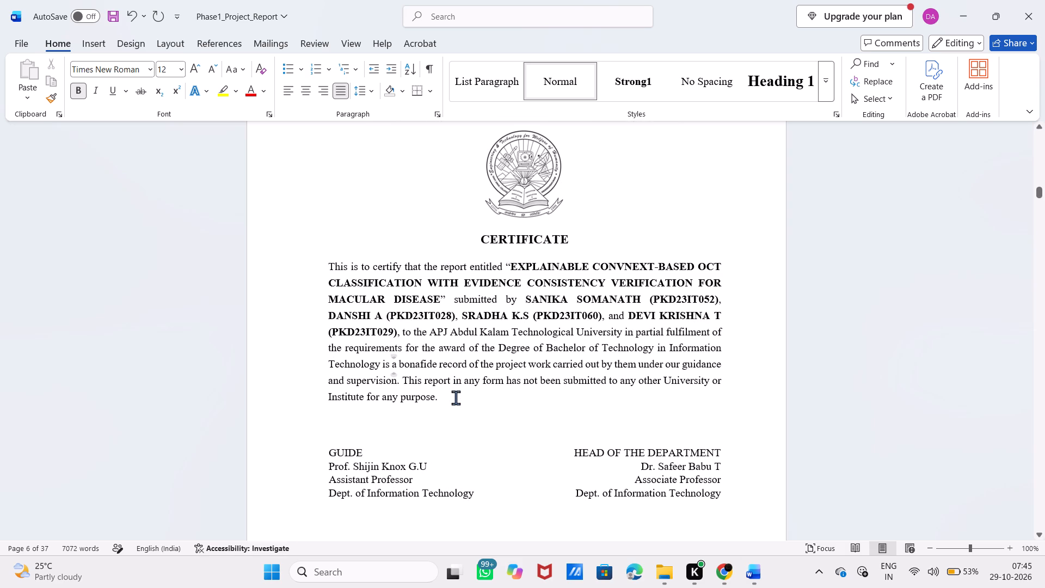
scroll(456, 397, down, 2)
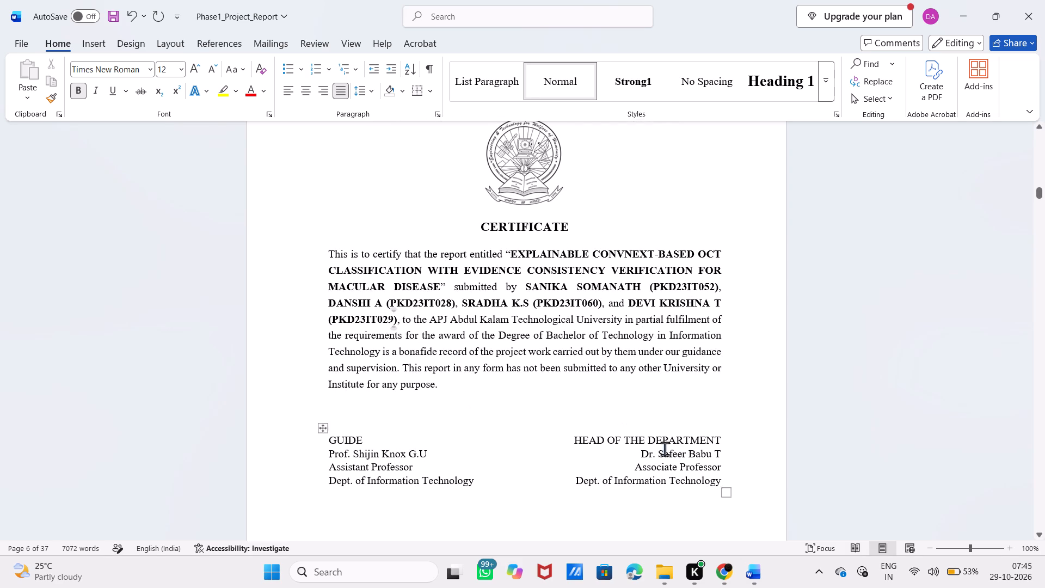
click(680, 469)
key(BackSpace)
key(BackSpace)
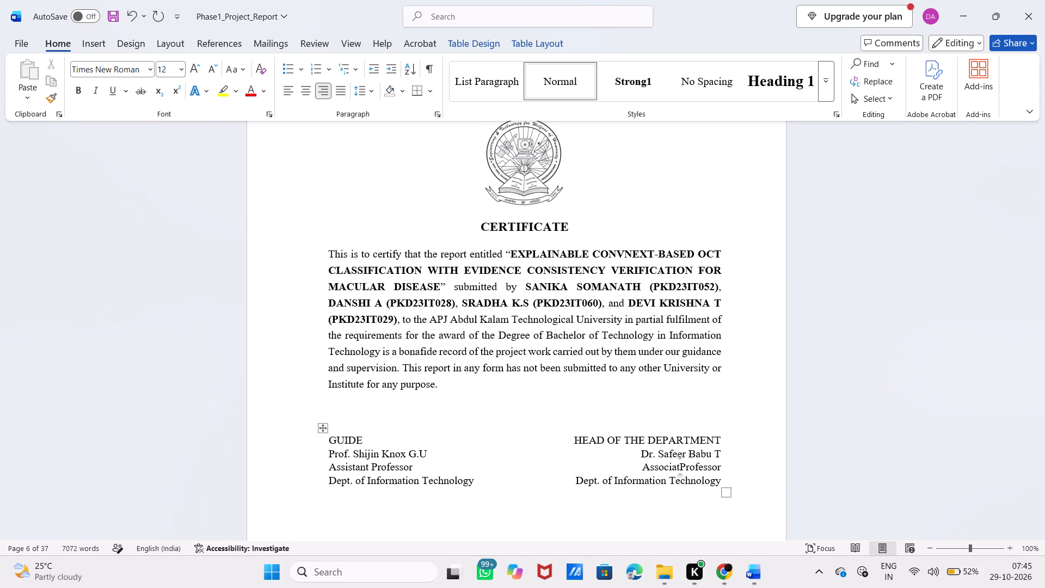
key(BackSpace)
key(BackSpace)
key(BackSpace)
key(BackSpace)
key(BackSpace)
key(BackSpace)
key(BackSpace)
key(BackSpace)
Open the seminar report_corrected document from the Downloads folder in File Explorer.
click(668, 579)
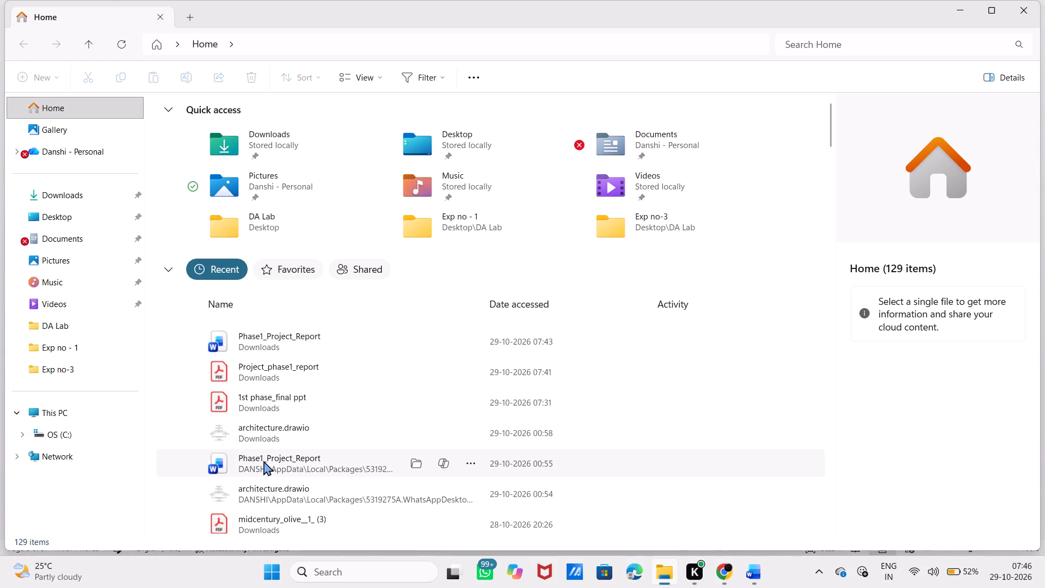
click(89, 198)
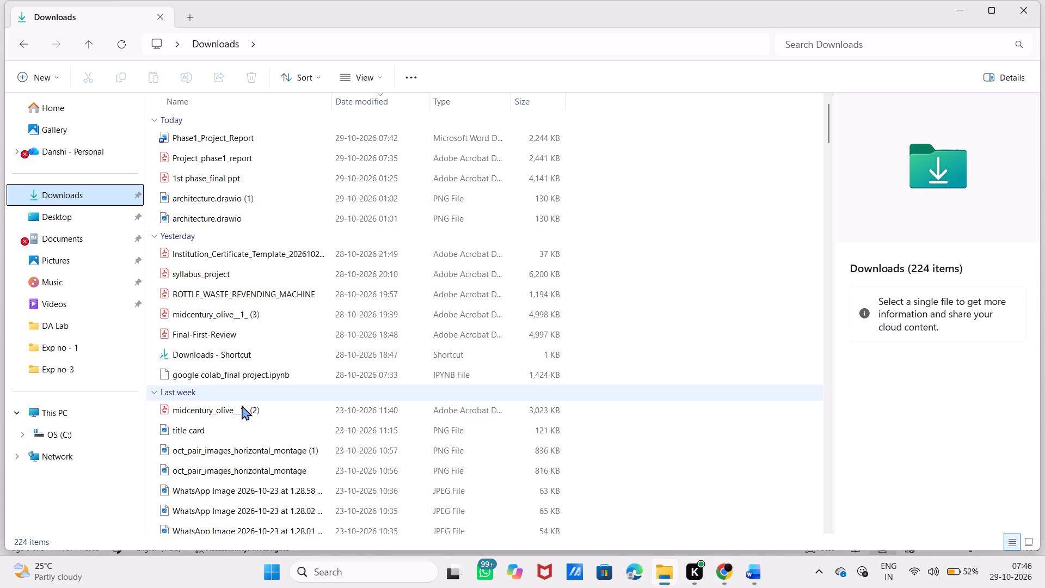
scroll(244, 436, down, 3)
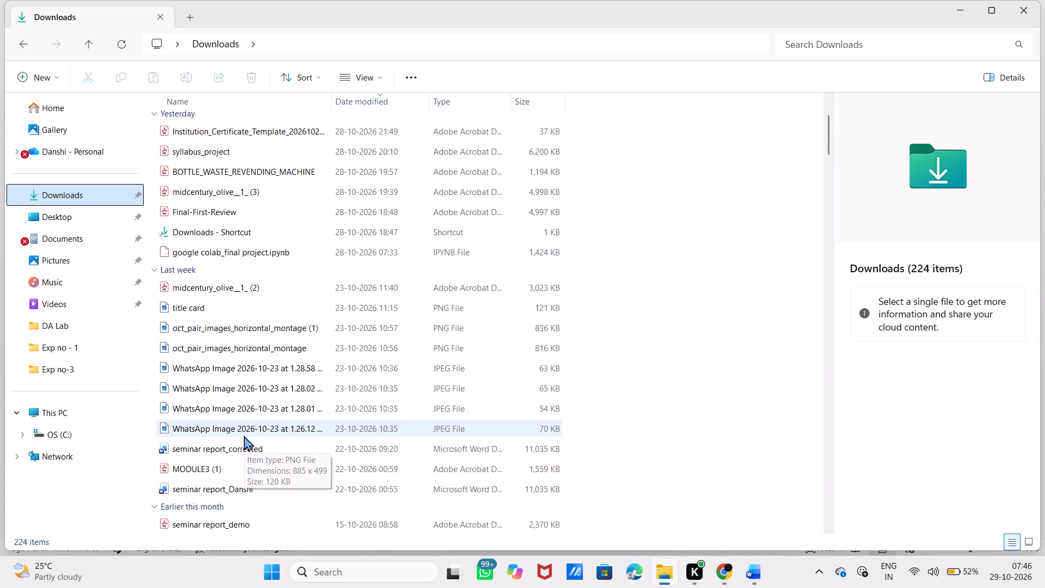
scroll(244, 436, down, 1)
double_click(249, 391)
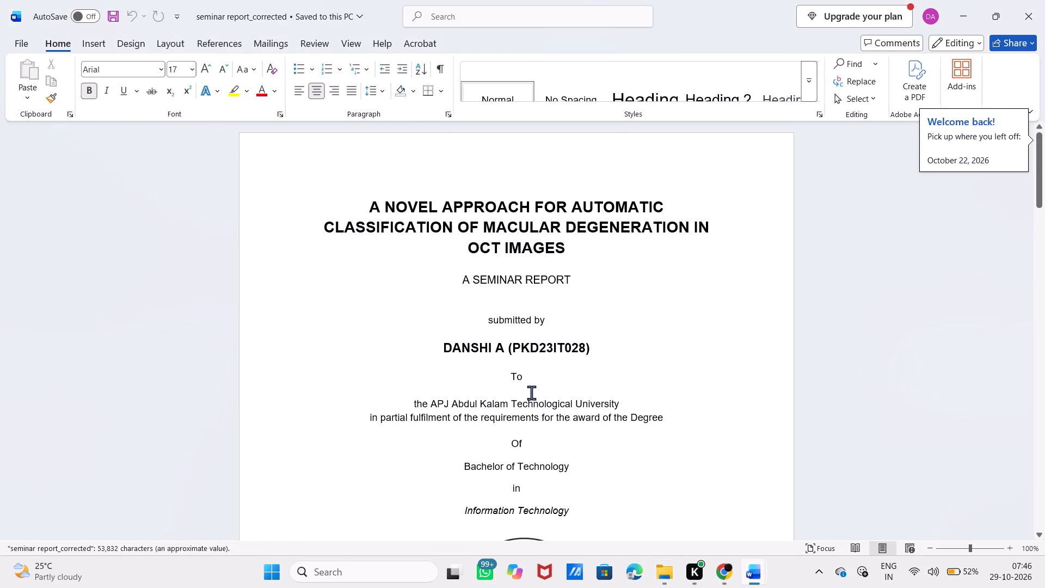
Copy the head of the department's name from the seminar report's Certificate page and return to Phase1_Project_Report.
scroll(531, 393, down, 20)
scroll(531, 393, down, 5)
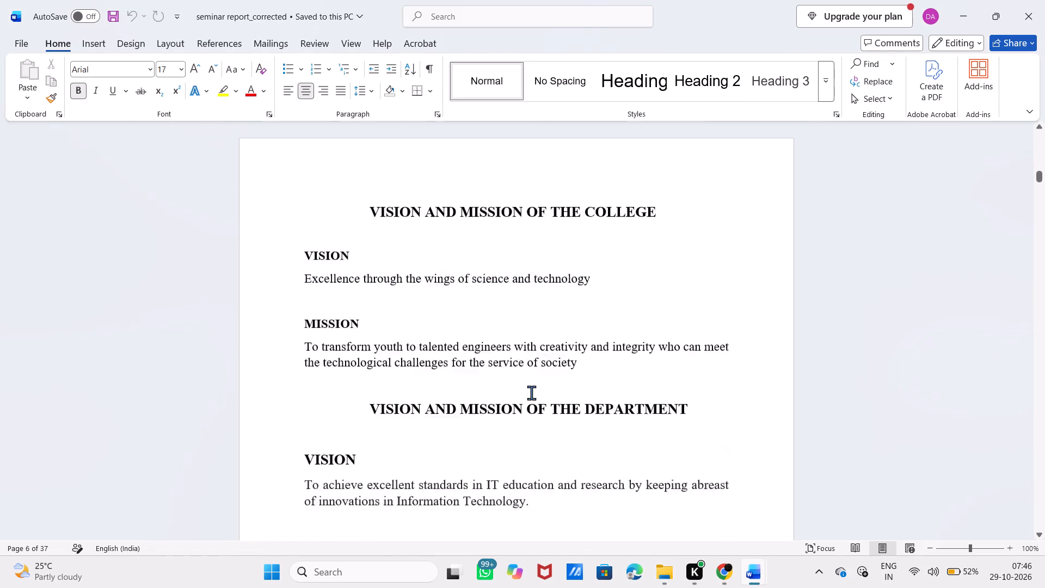
scroll(531, 393, down, 6)
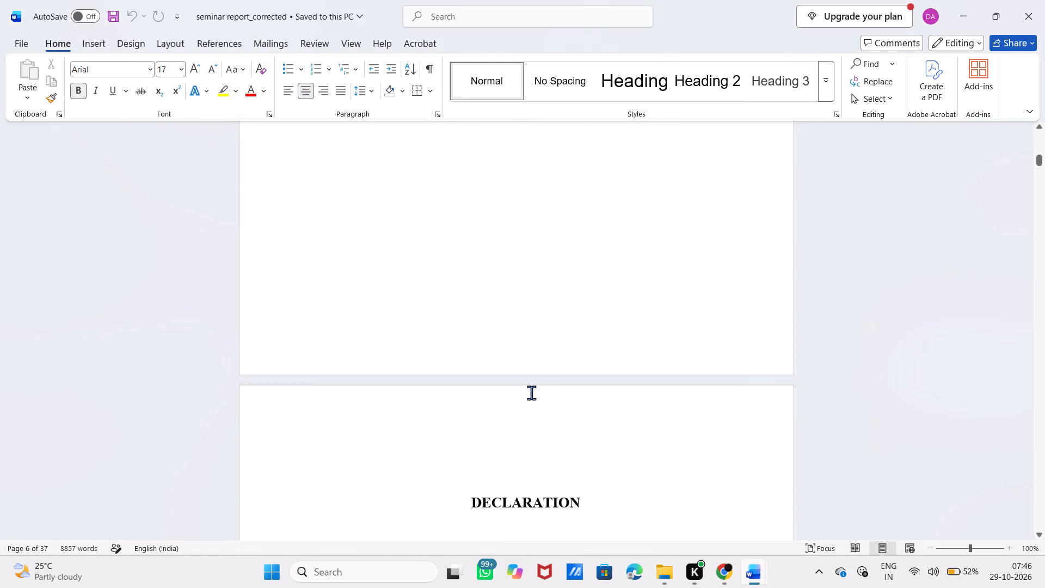
scroll(531, 393, down, 3)
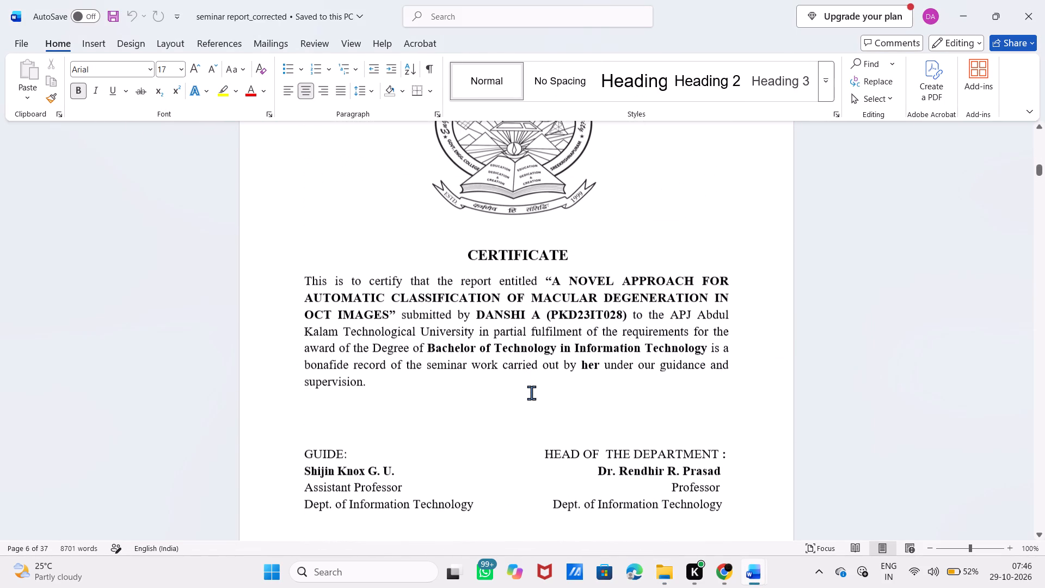
scroll(531, 393, down, 1)
drag(590, 432, 628, 432)
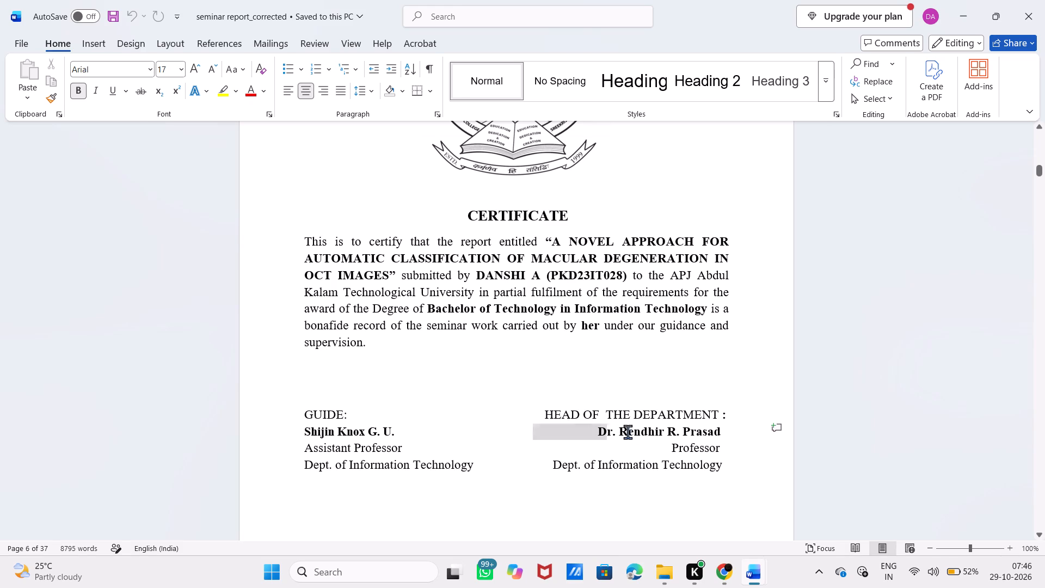
drag(628, 432, 726, 448)
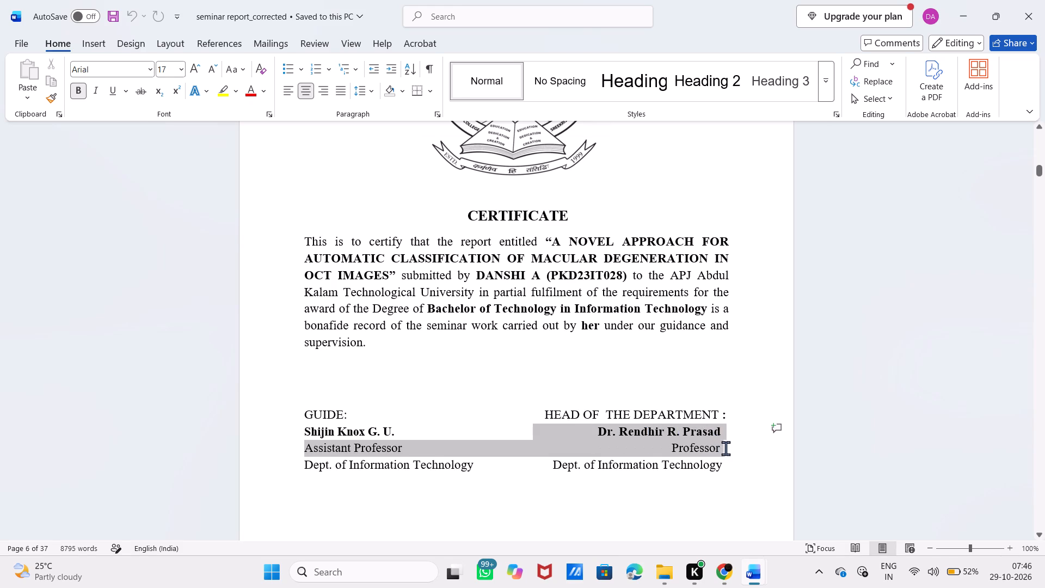
drag(726, 448, 720, 429)
key(ctrl+c)
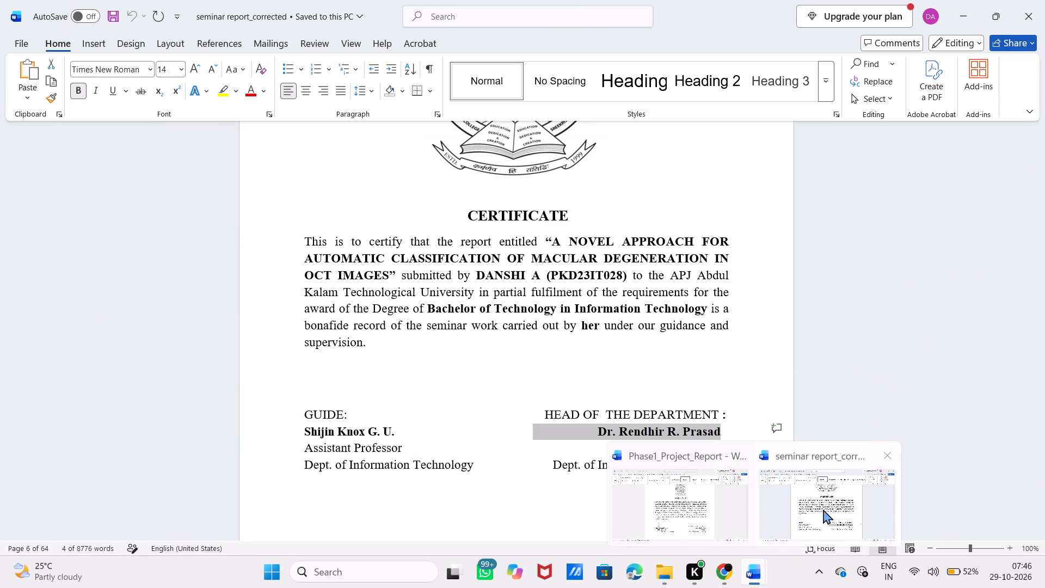
click(731, 512)
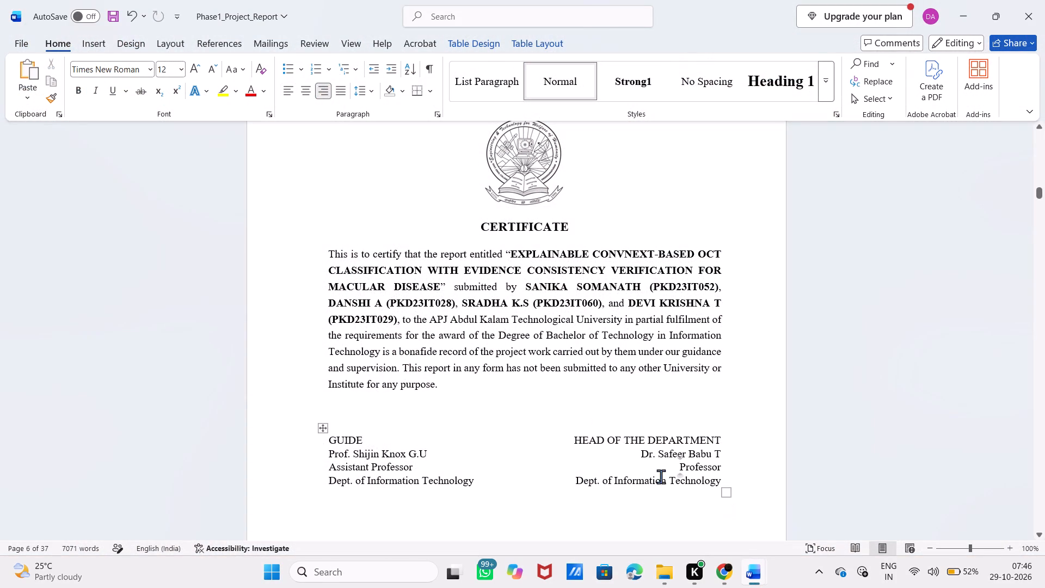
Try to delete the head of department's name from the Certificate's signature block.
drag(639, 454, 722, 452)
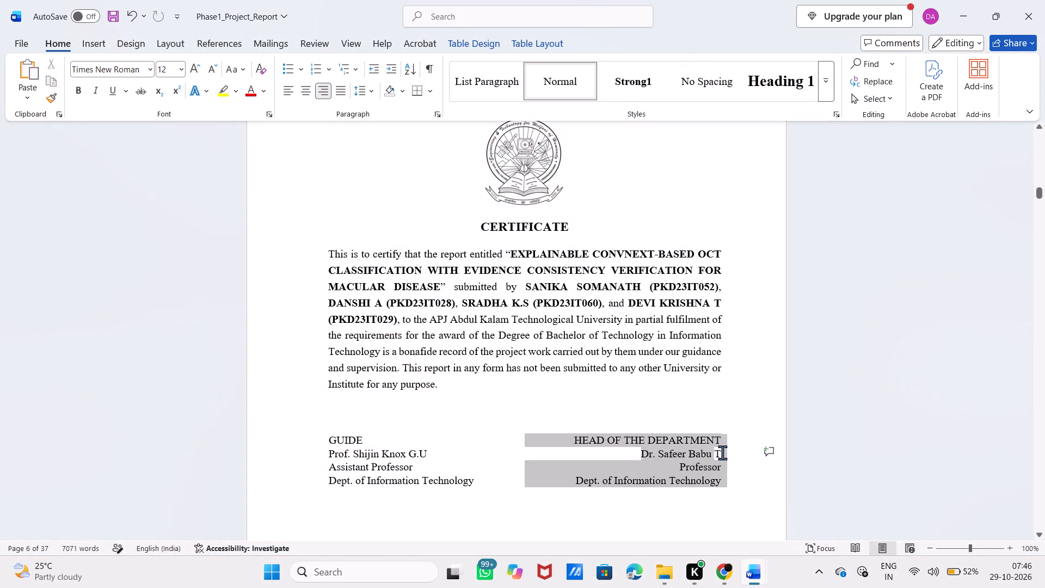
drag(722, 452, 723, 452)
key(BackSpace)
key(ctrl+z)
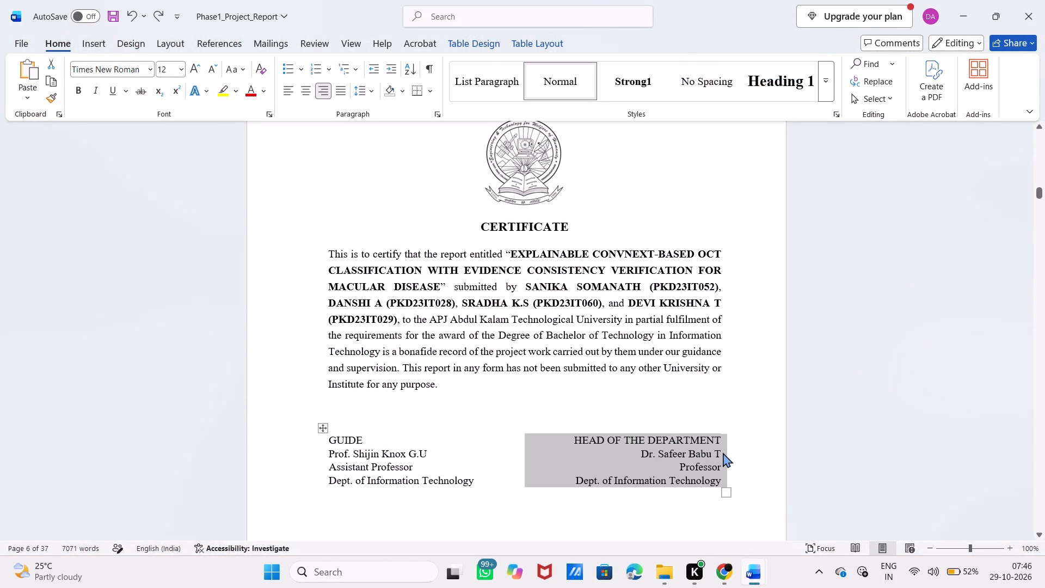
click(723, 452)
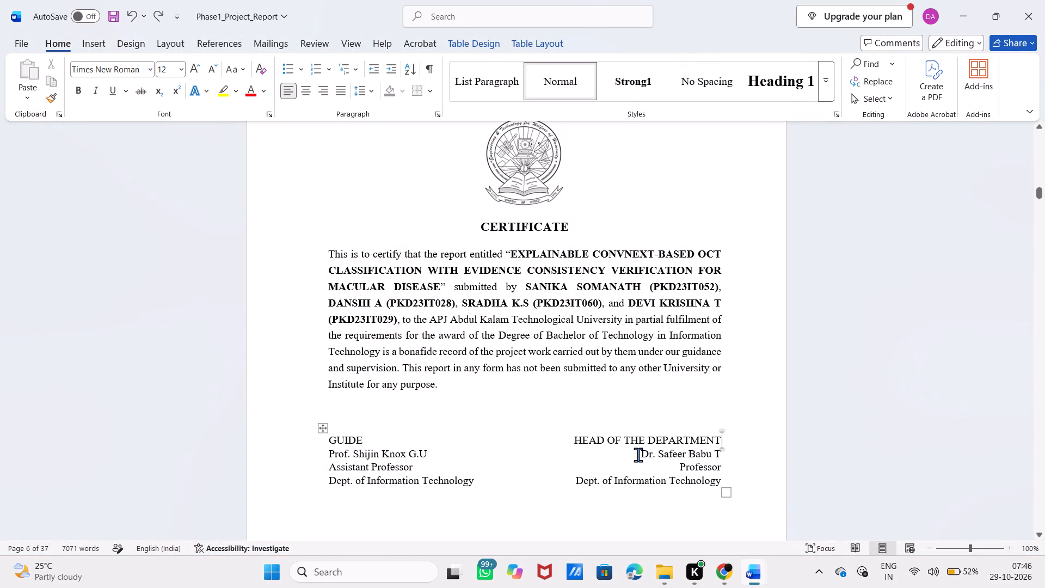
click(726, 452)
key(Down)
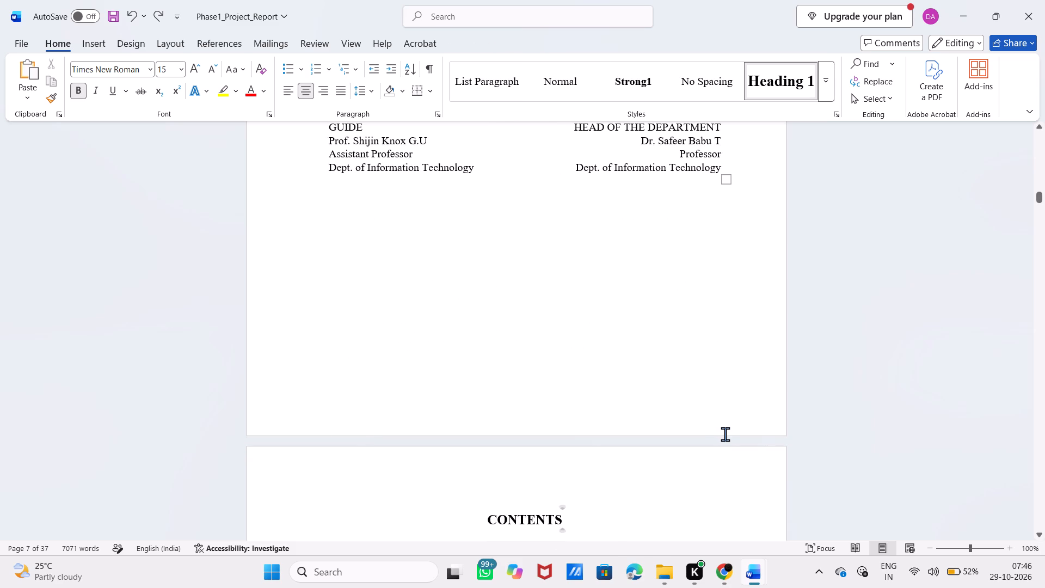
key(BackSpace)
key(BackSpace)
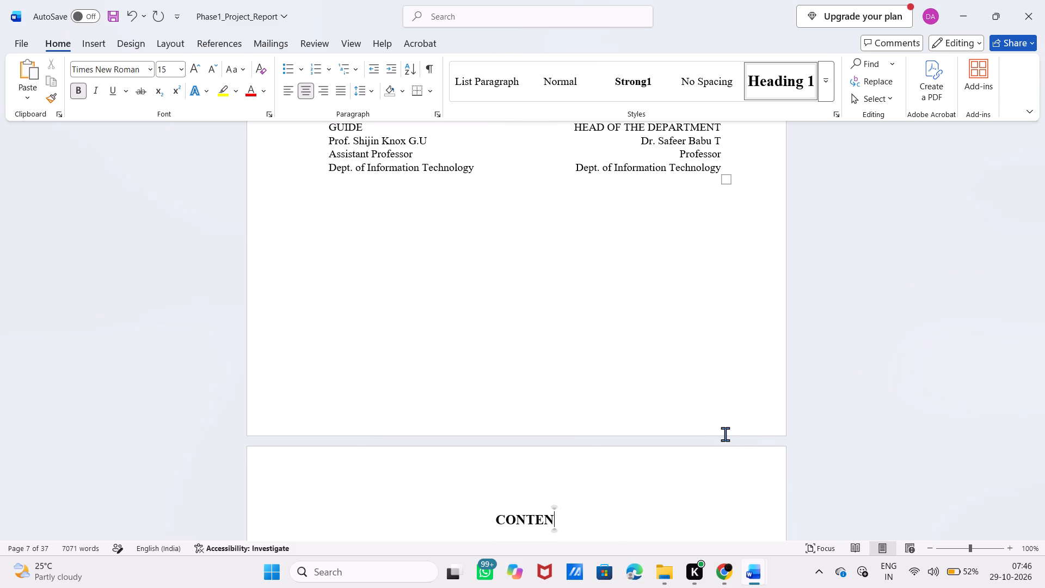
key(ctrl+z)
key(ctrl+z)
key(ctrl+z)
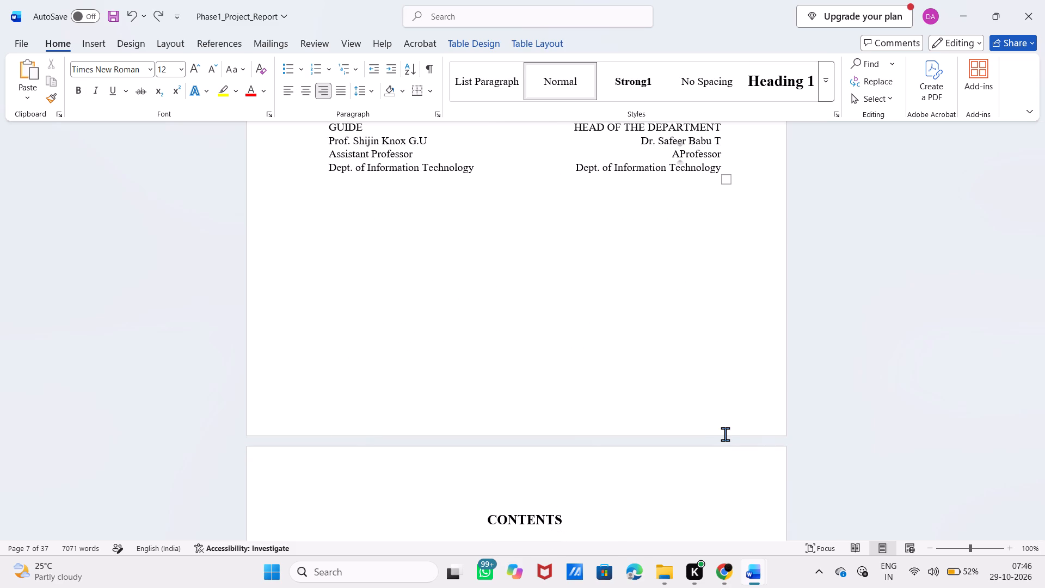
Replace the head of department's name in the Certificate's signature block with the name from the seminar report.
scroll(725, 434, up, 3)
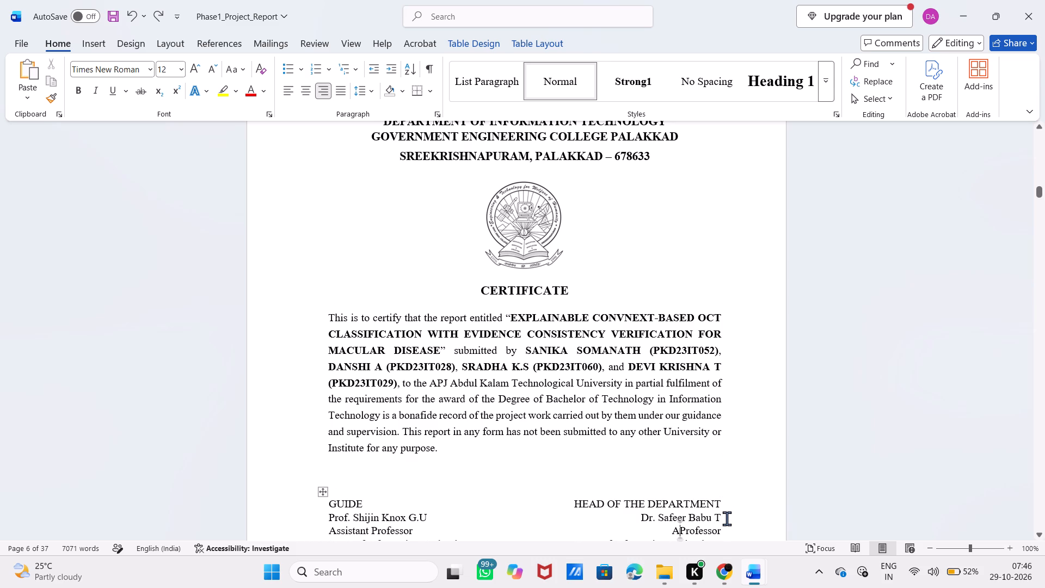
click(727, 517)
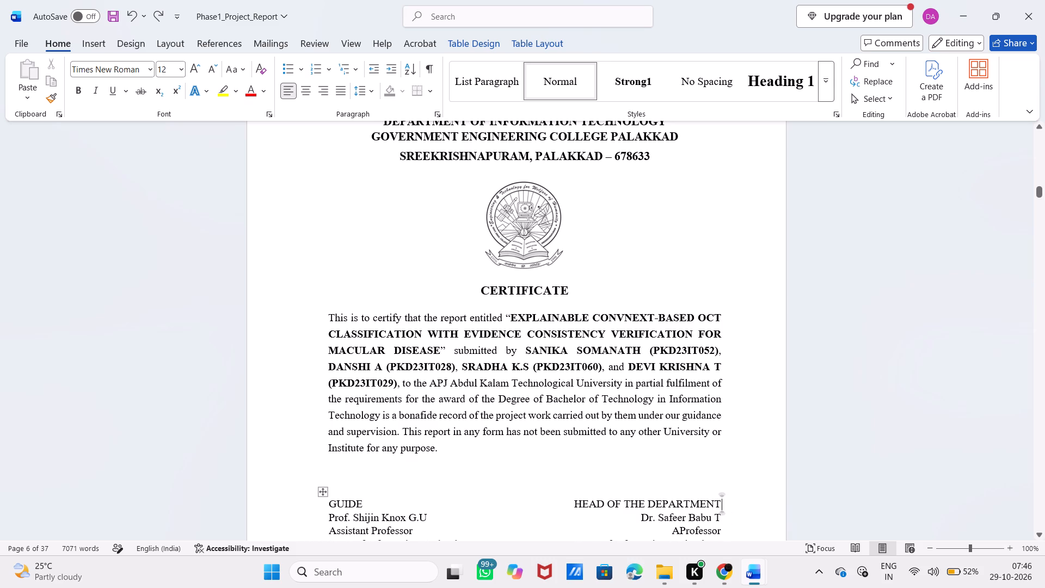
click(720, 518)
click(720, 518)
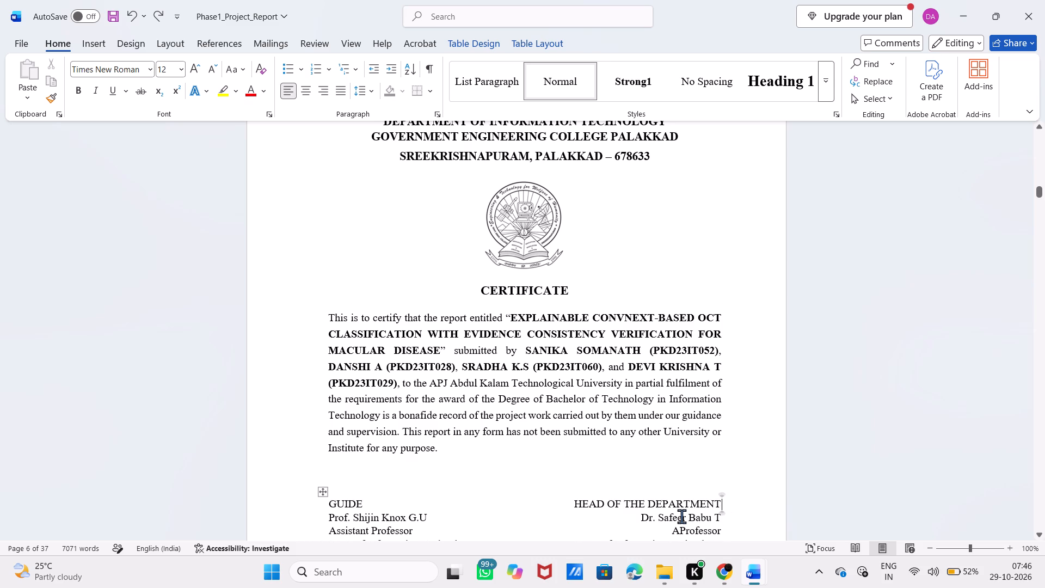
Replace the head of department's name in the Certificate's signature block with the copied name from the seminar report.
click(681, 516)
key(Right)
key(Right)
key(Right)
key(Right)
key(Right)
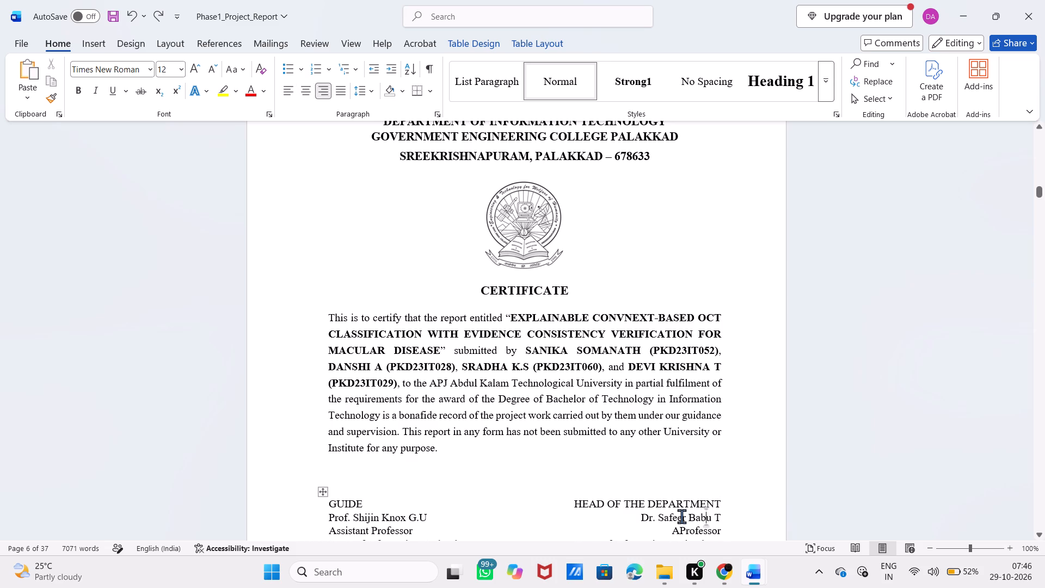
key(Right)
key(Right)
key(Right)
key(BackSpace)
key(BackSpace)
key(BackSpace)
key(BackSpace)
key(BackSpace)
key(BackSpace)
key(BackSpace)
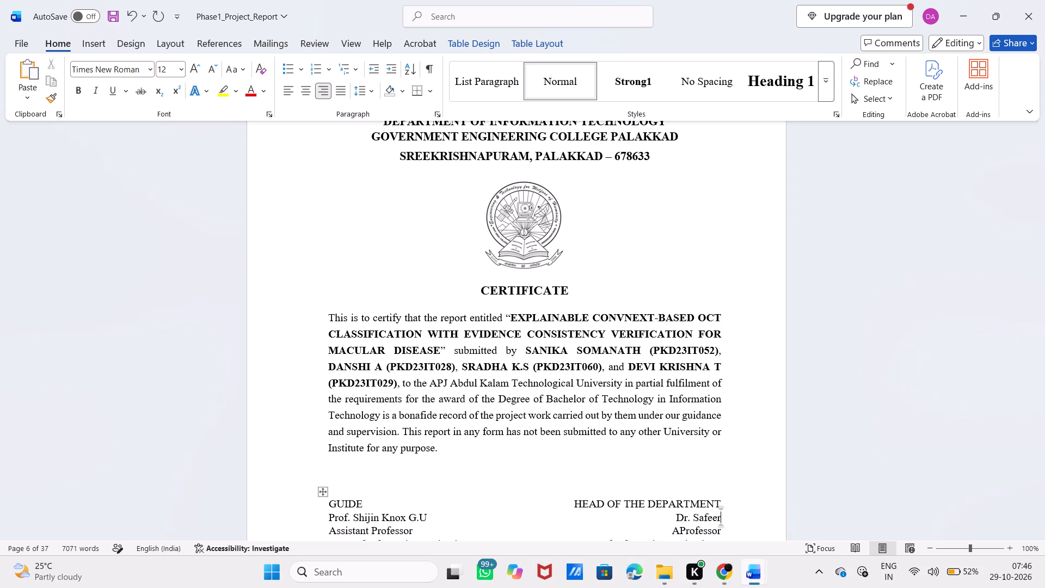
key(BackSpace)
key(BackSpace)
key(BackSpace)
key(BackSpace)
key(BackSpace)
key(BackSpace)
key(BackSpace)
key(BackSpace)
key(BackSpace)
key(BackSpace)
key(ctrl+v)
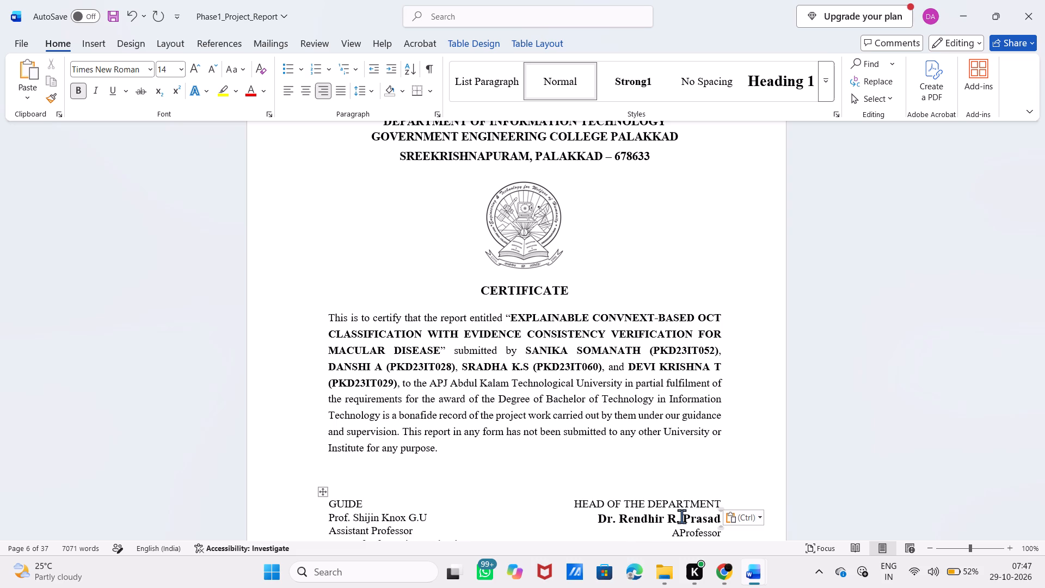
Remove the bold formatting from the pasted head of department's name in the signature block.
drag(600, 518, 731, 518)
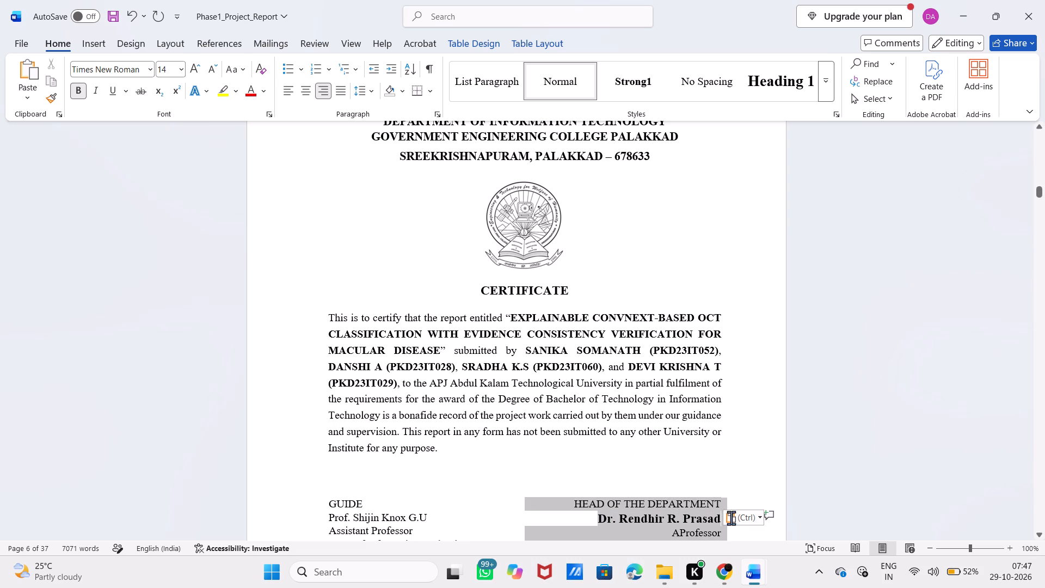
drag(731, 518, 631, 521)
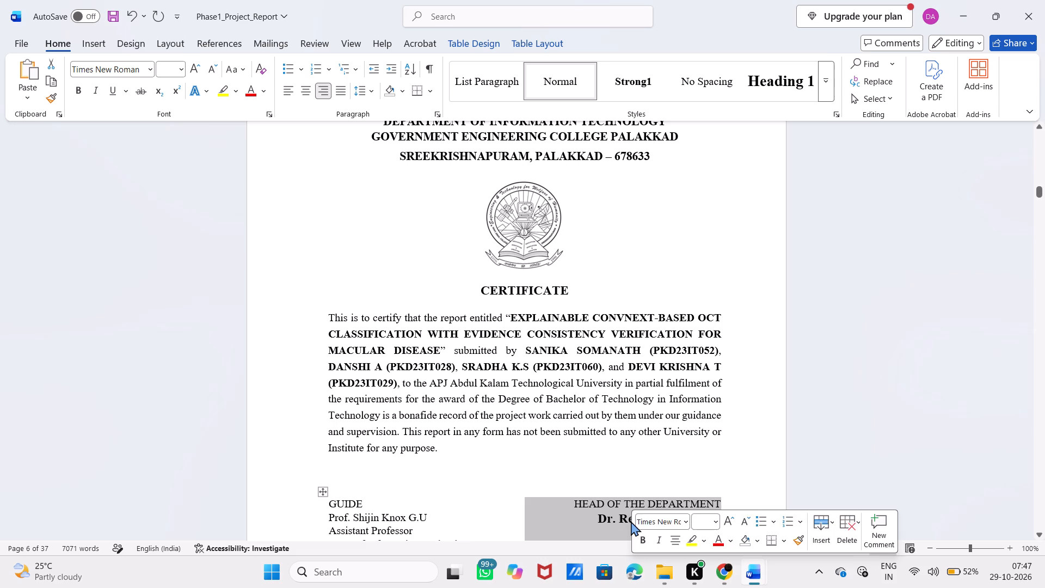
click(631, 521)
drag(598, 518, 713, 524)
key(ctrl+b)
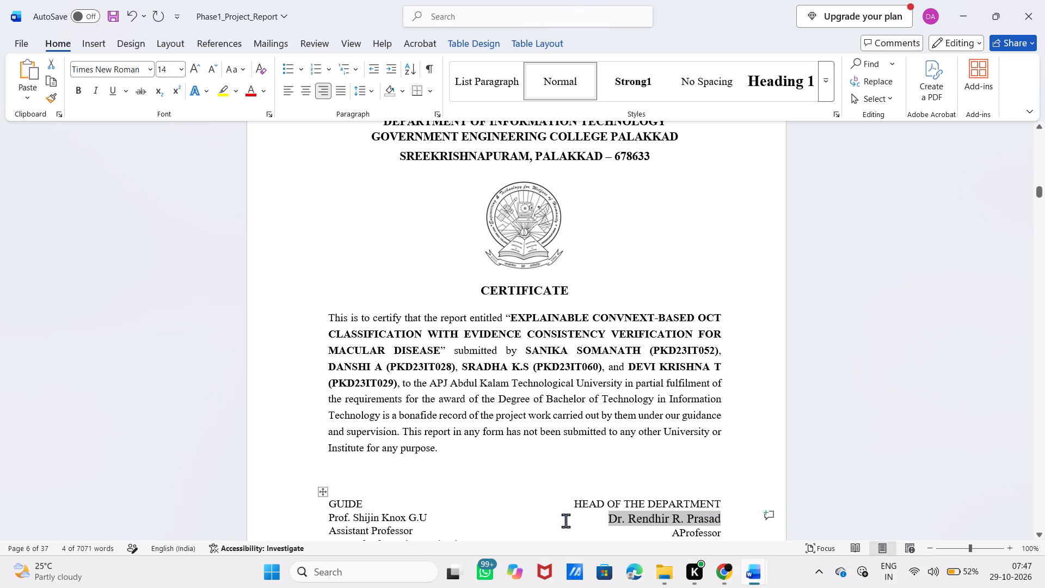
click(595, 503)
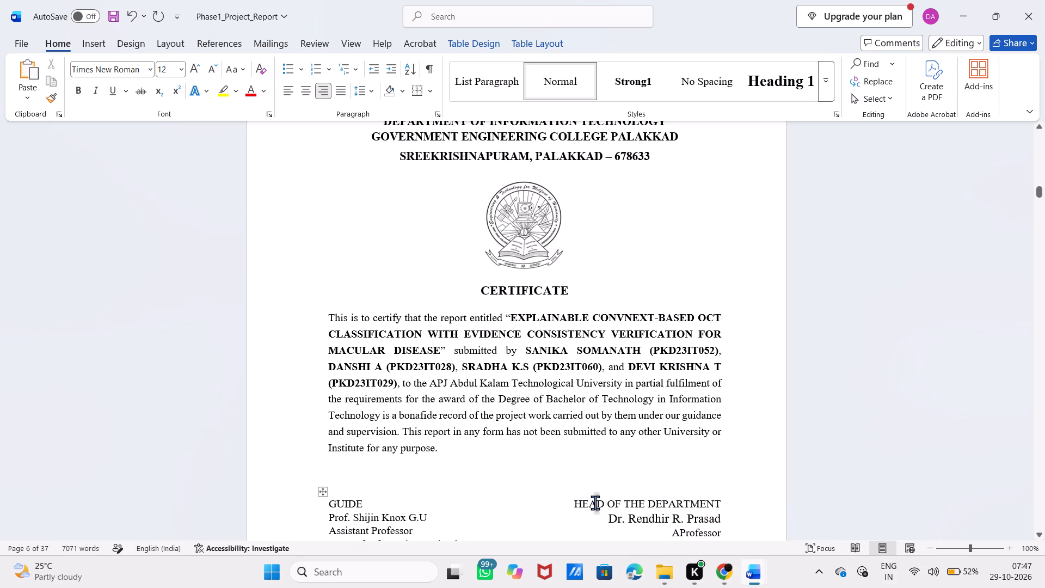
Set the font size of the head of department's name in the signature block to 12.
click(609, 518)
drag(609, 518, 700, 520)
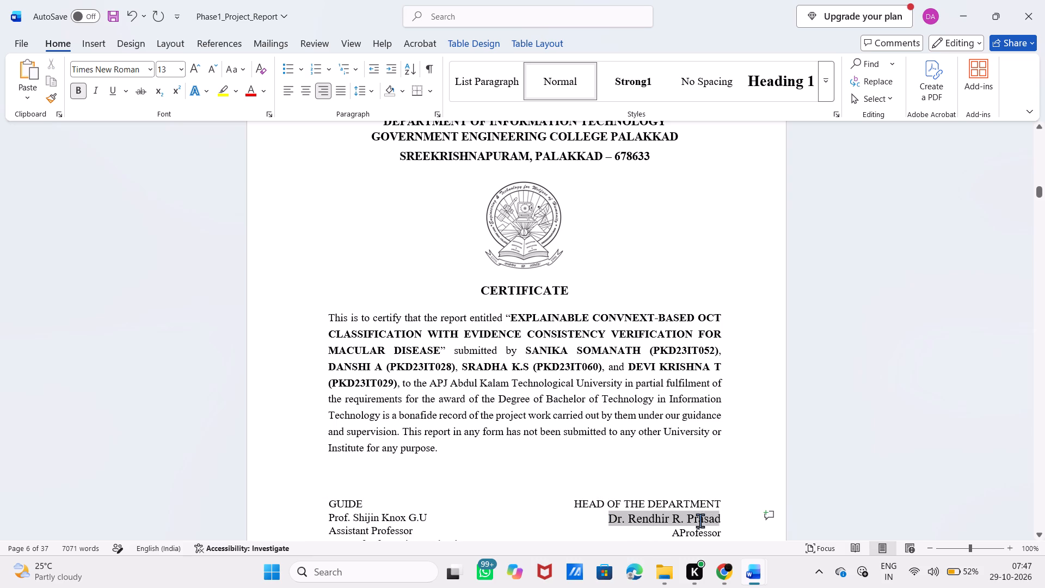
drag(700, 520, 716, 517)
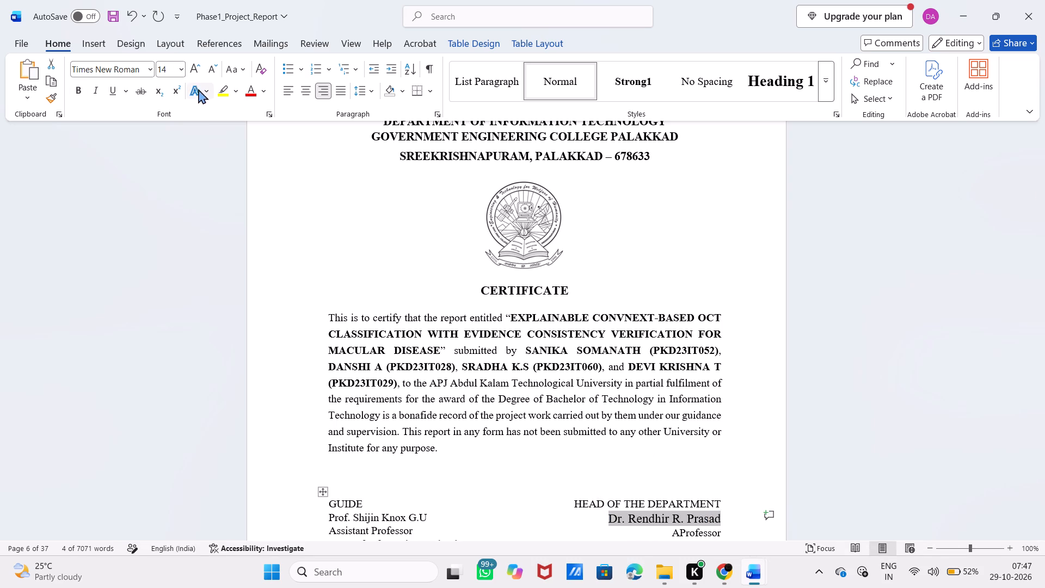
click(185, 68)
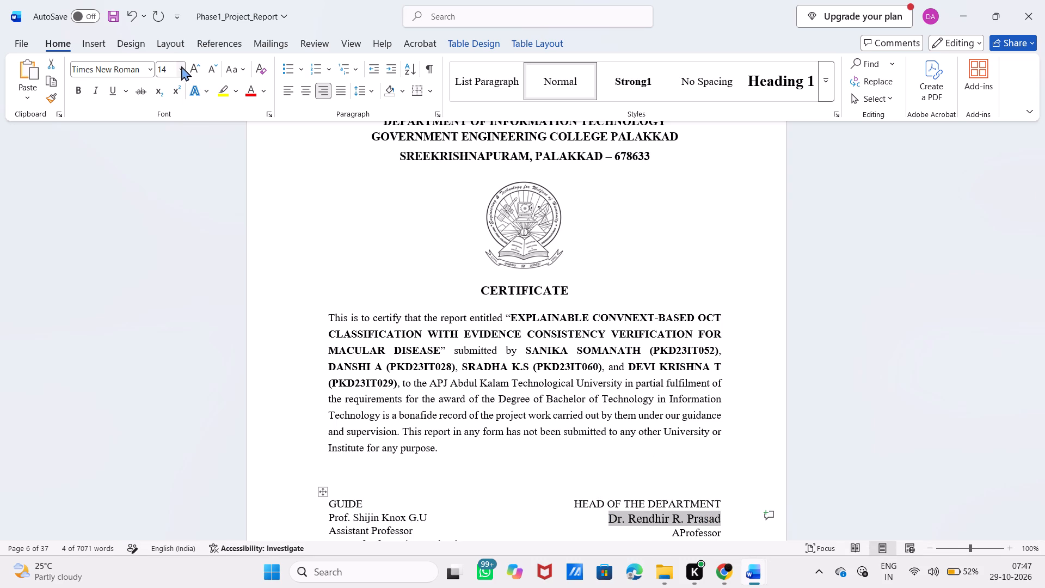
click(181, 66)
click(169, 150)
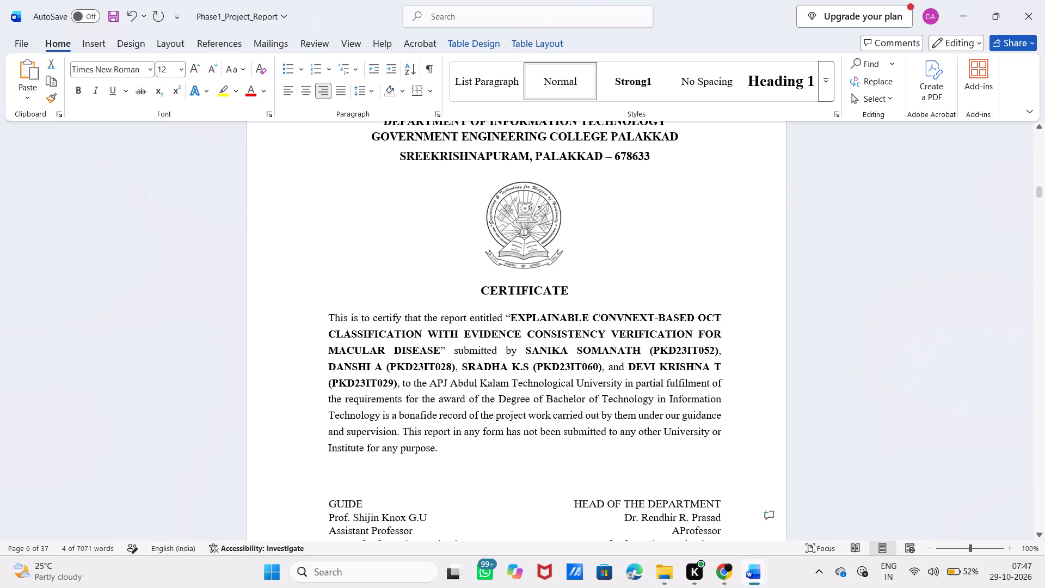
click(279, 198)
scroll(279, 198, down, 2)
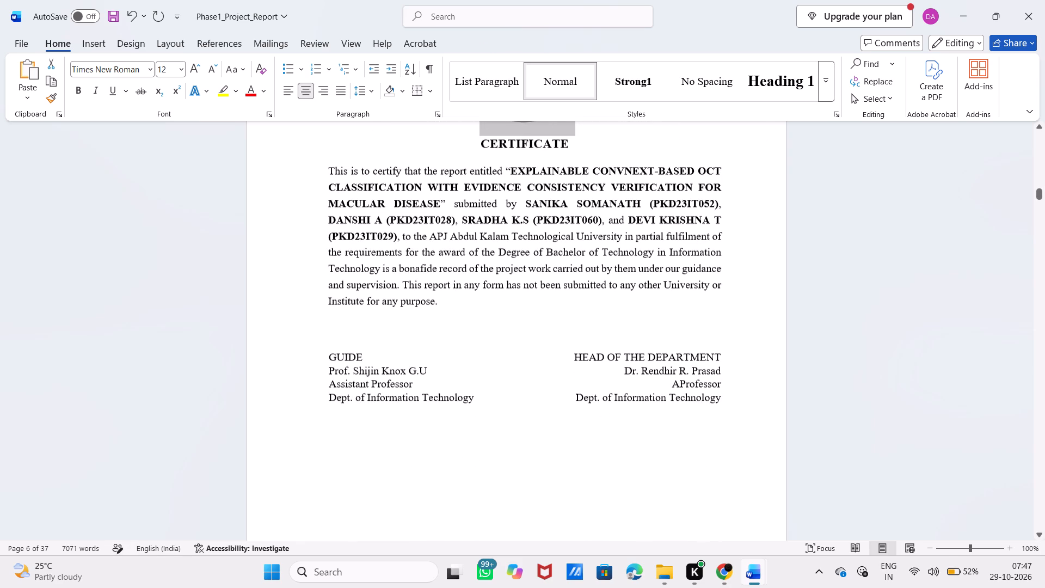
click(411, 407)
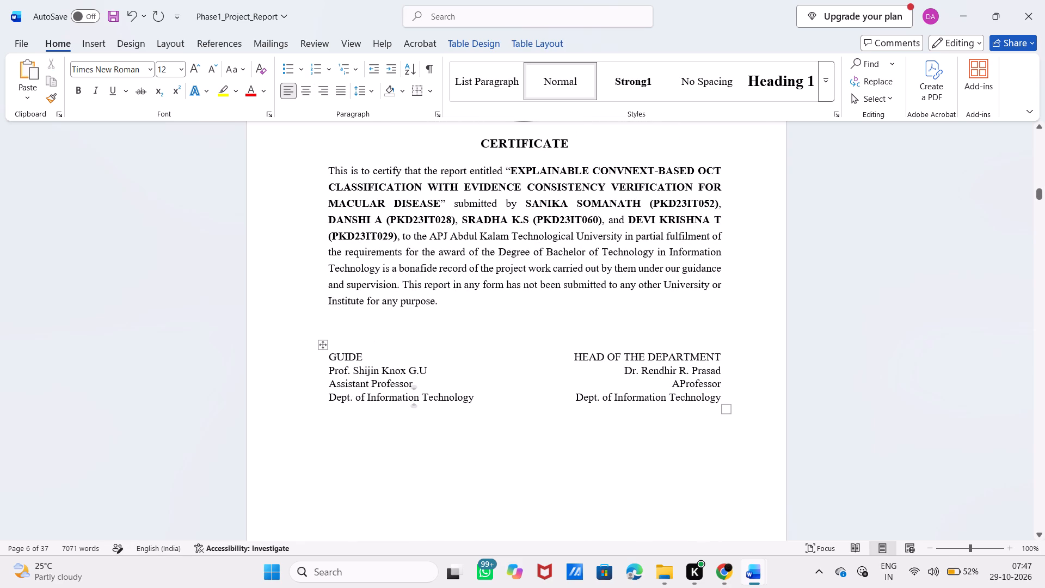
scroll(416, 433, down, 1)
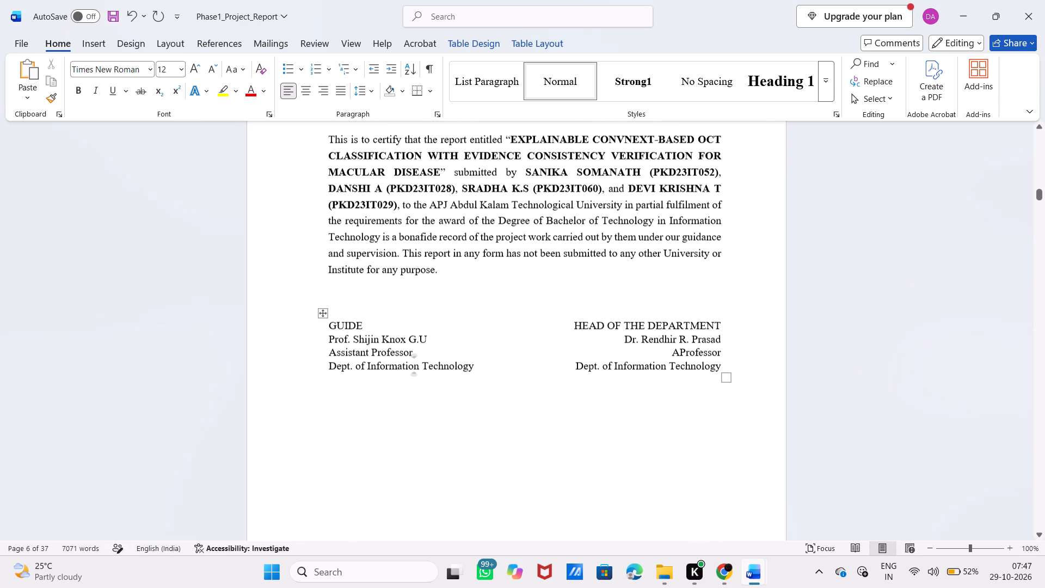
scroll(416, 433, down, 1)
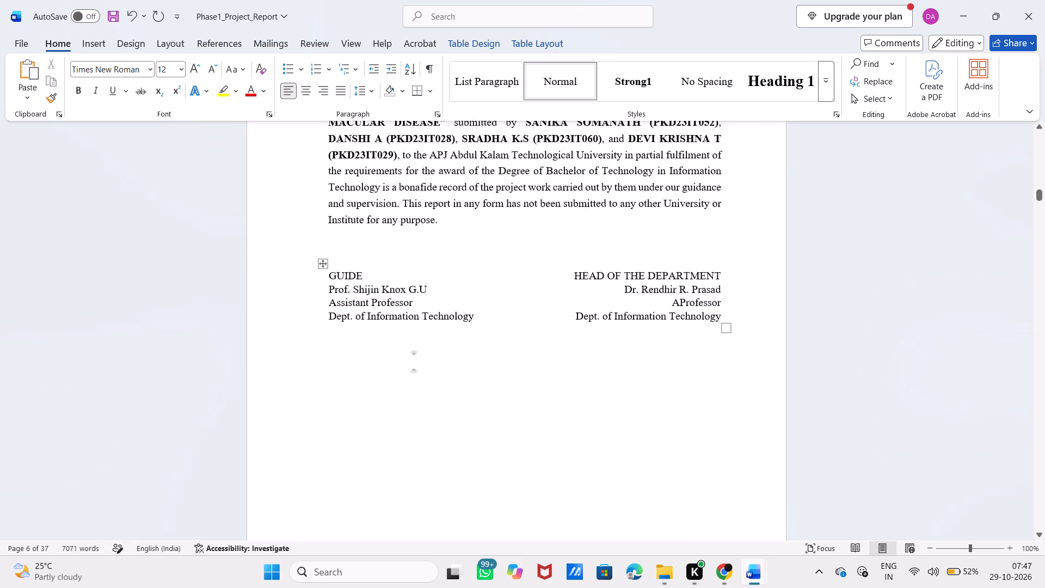
Review the rest of the Certificate page and the Contents page entries from Acknowledgement through the Design chapter.
scroll(416, 433, down, 1)
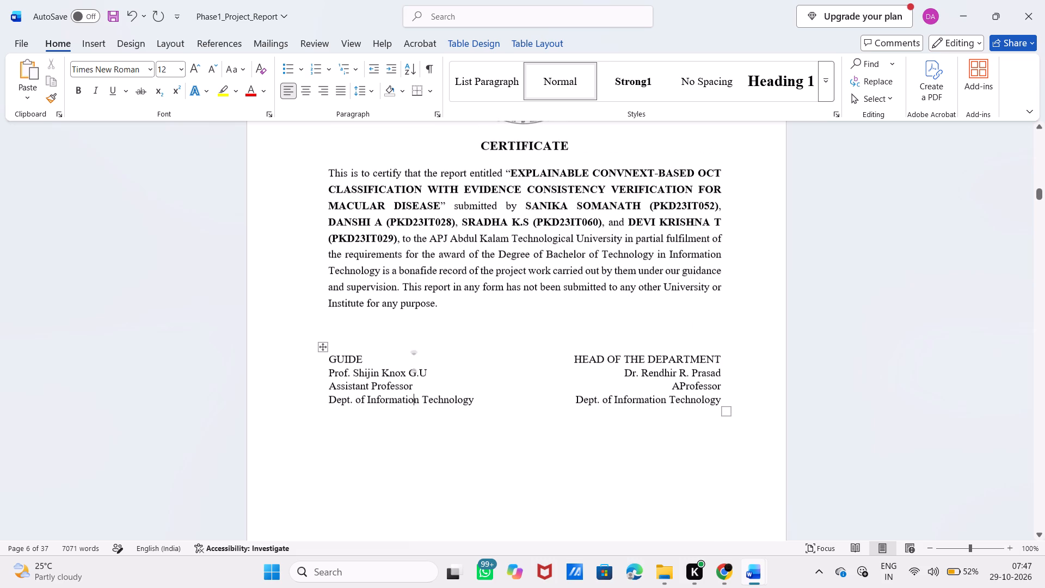
scroll(416, 433, down, 2)
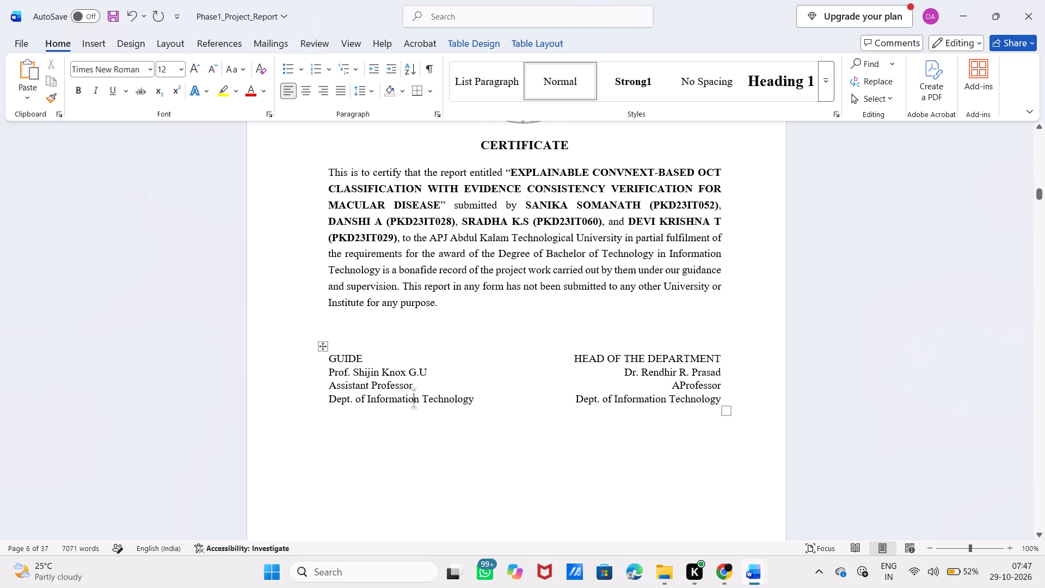
scroll(416, 433, down, 1)
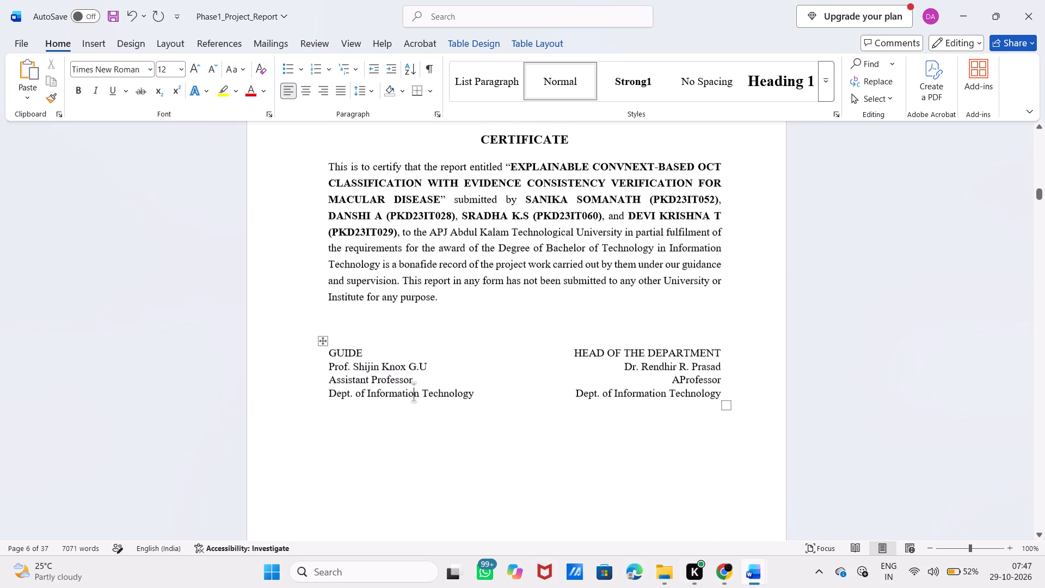
scroll(416, 433, down, 1)
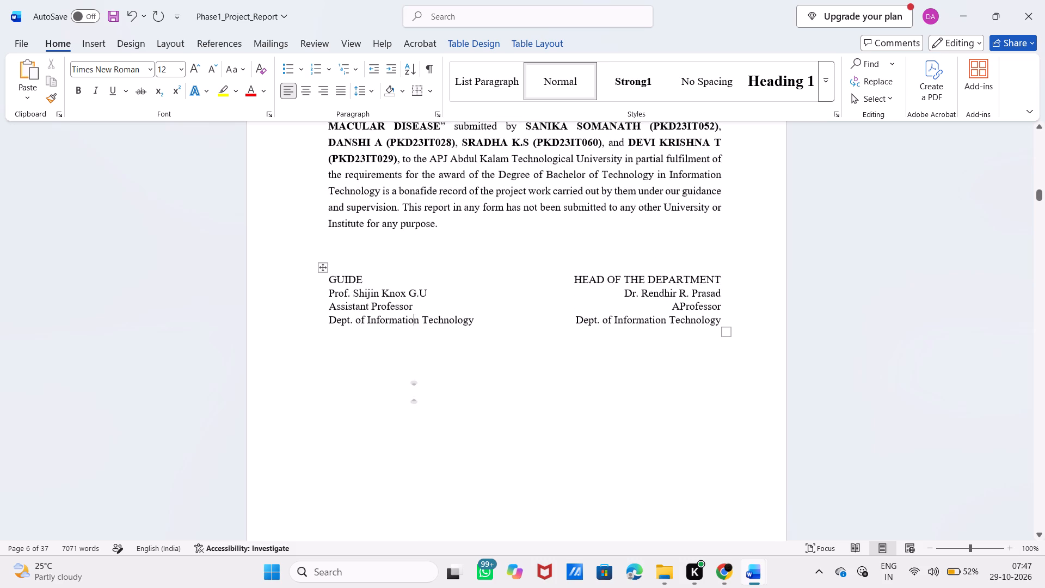
scroll(416, 433, down, 1)
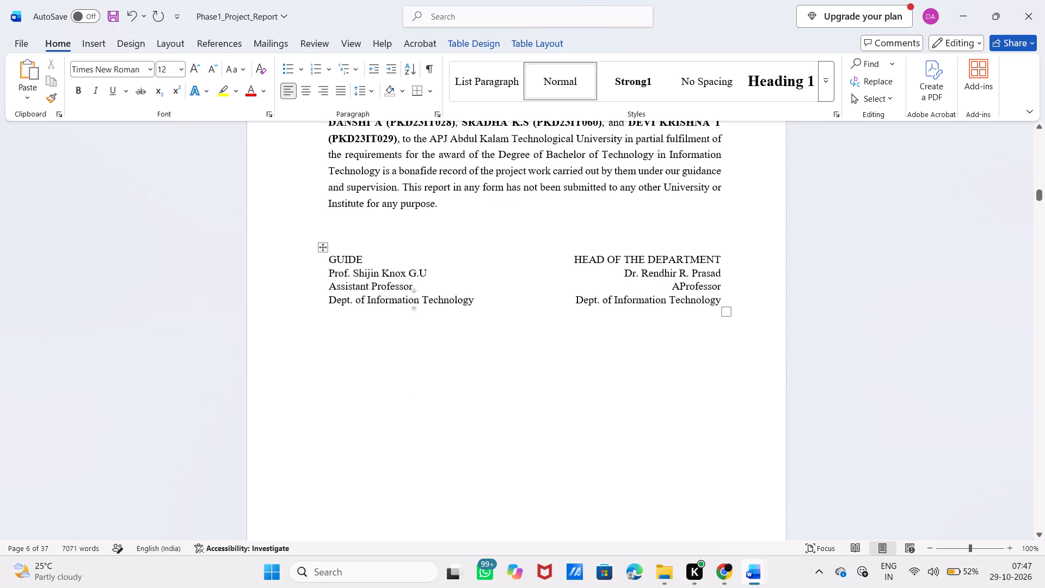
scroll(416, 433, down, 2)
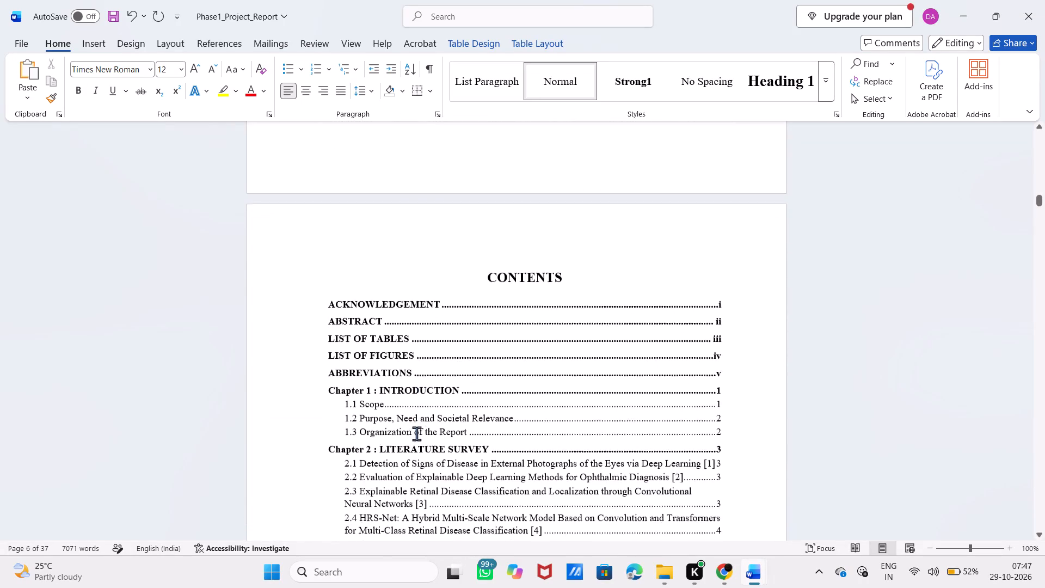
scroll(416, 433, down, 2)
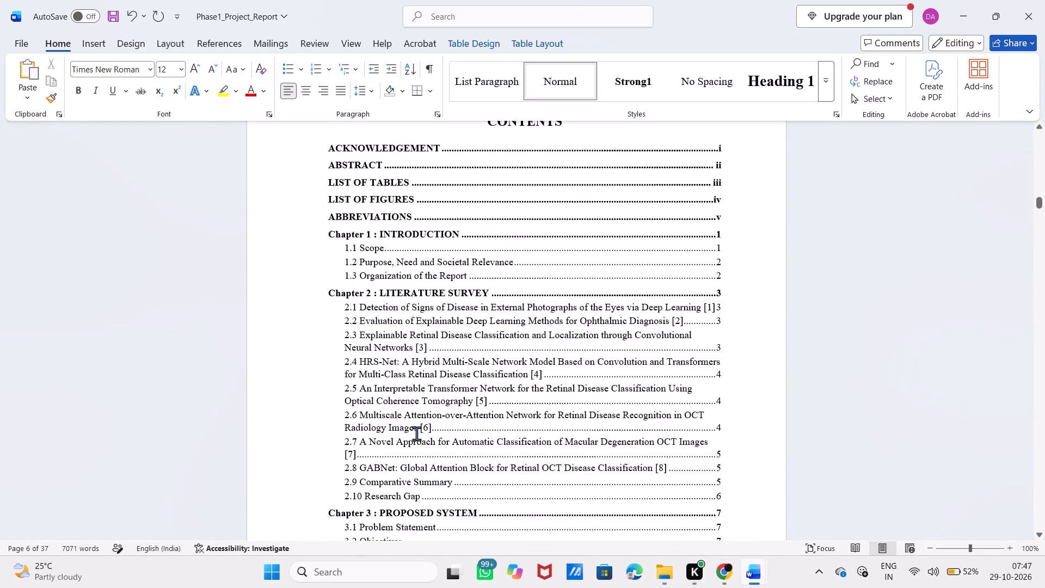
scroll(416, 433, down, 1)
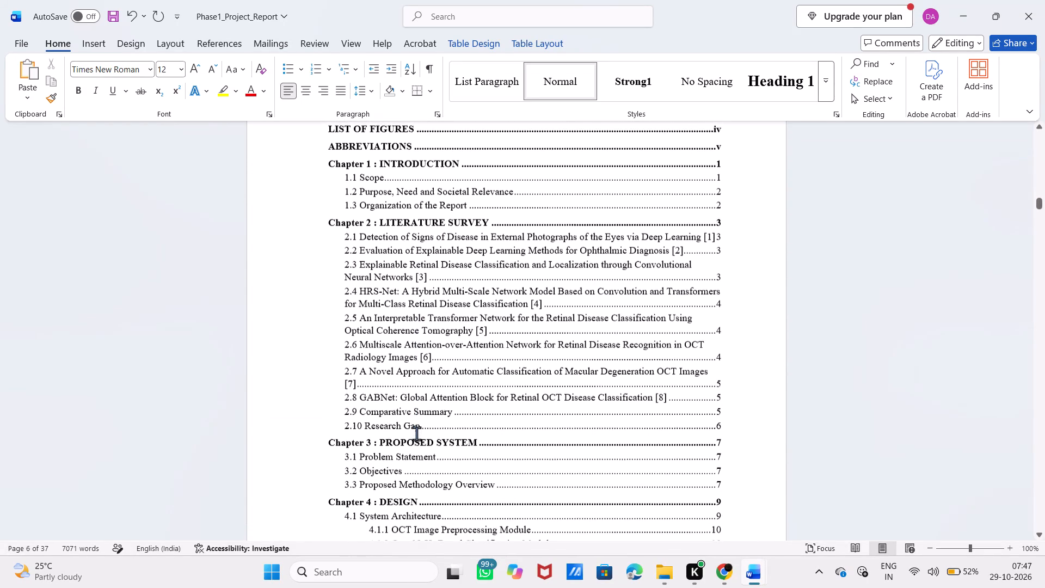
click(405, 395)
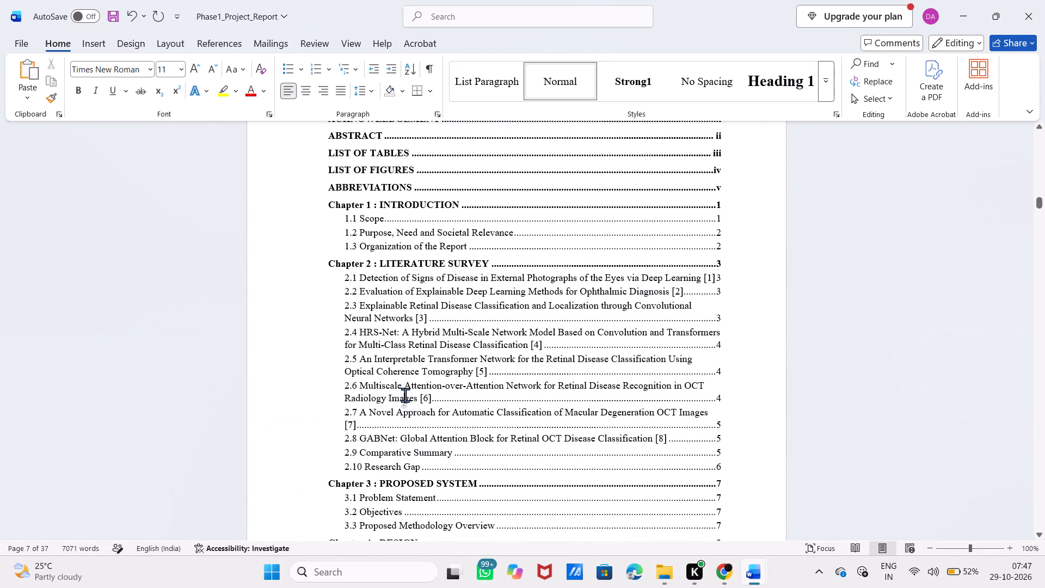
Review the remaining Contents entries from the Literature Survey chapter through References and Appendices.
scroll(405, 395, down, 1)
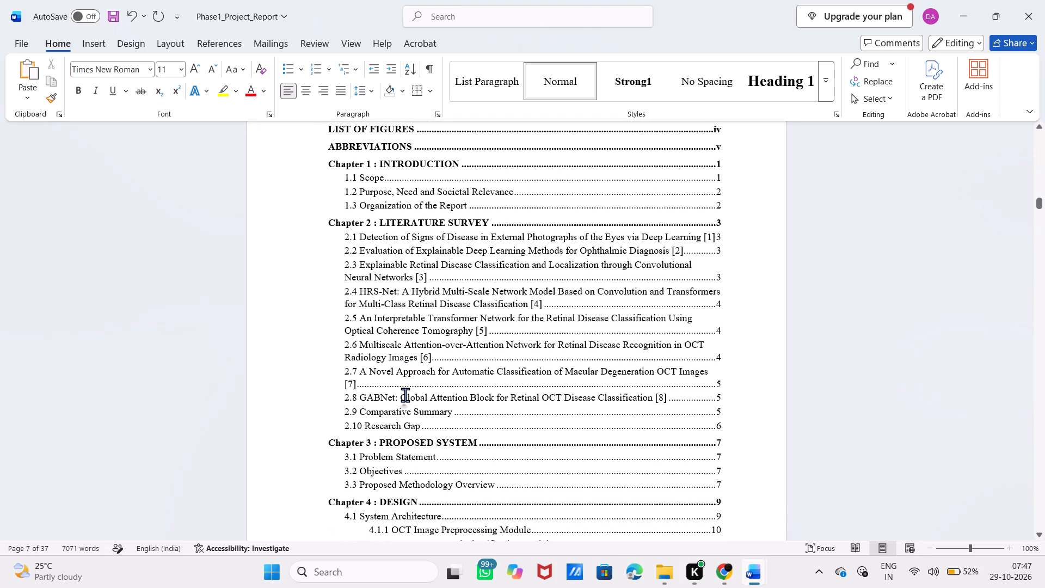
scroll(405, 395, down, 2)
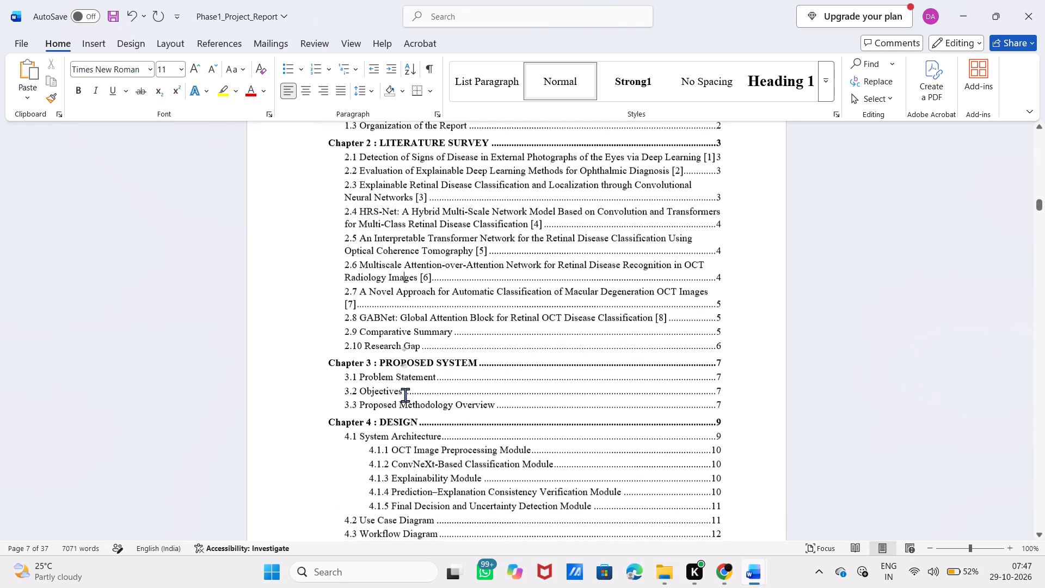
scroll(405, 395, down, 4)
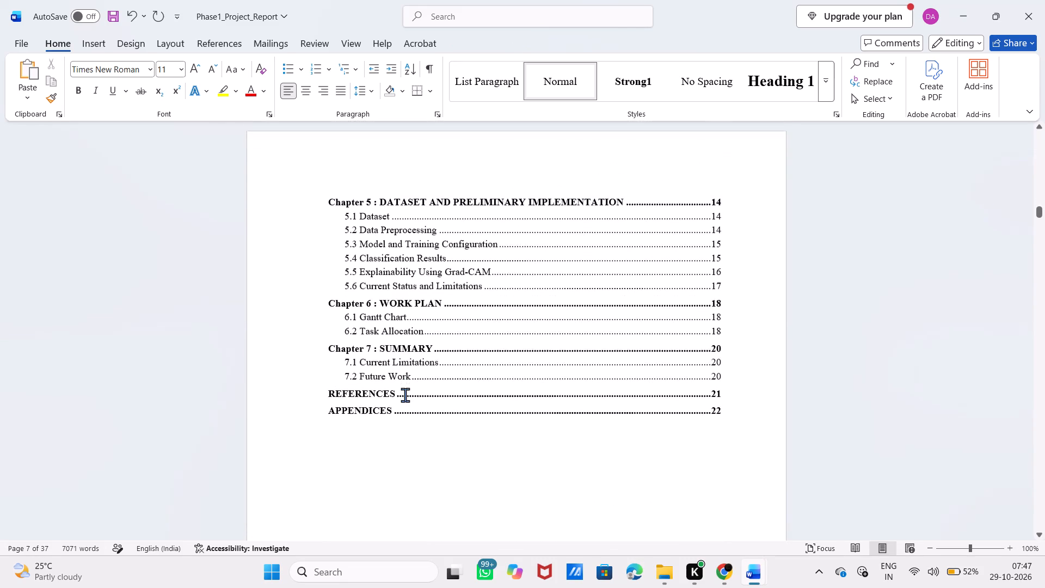
scroll(405, 395, down, 6)
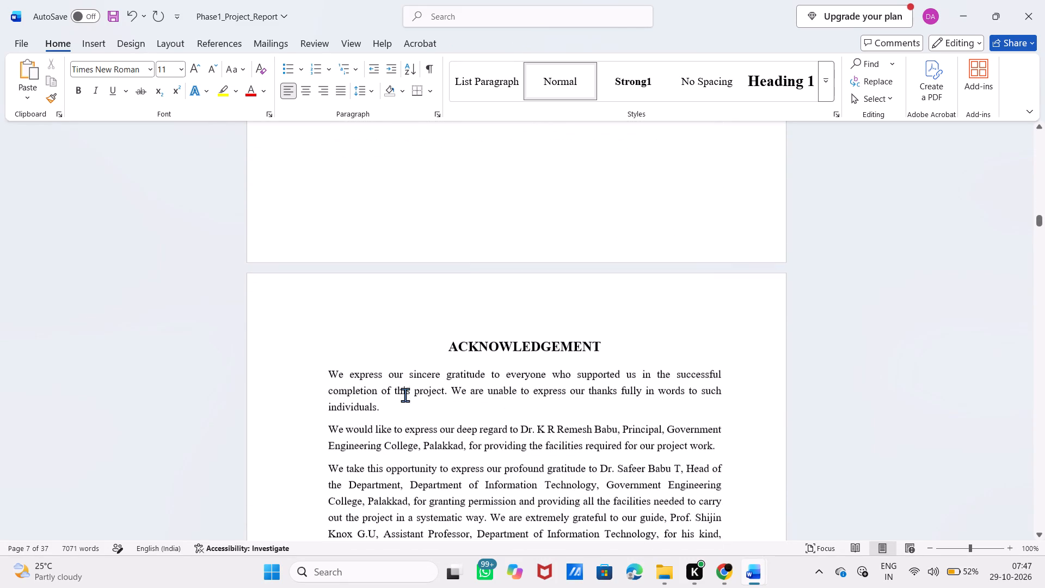
Replace the head of department's name in the Acknowledgement's third paragraph with the name copied from the seminar report.
scroll(405, 395, down, 2)
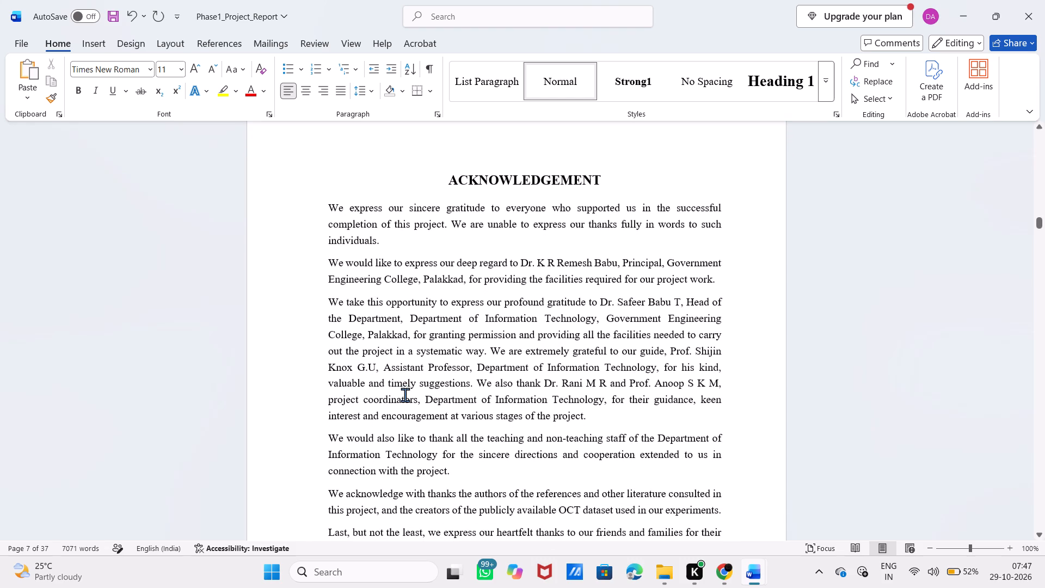
scroll(405, 395, down, 1)
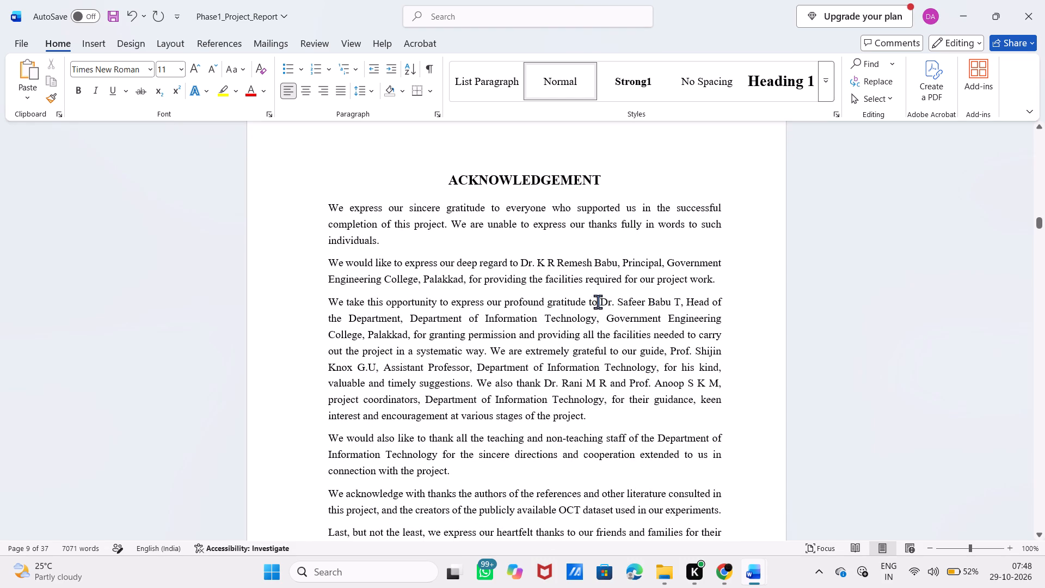
drag(599, 302, 660, 303)
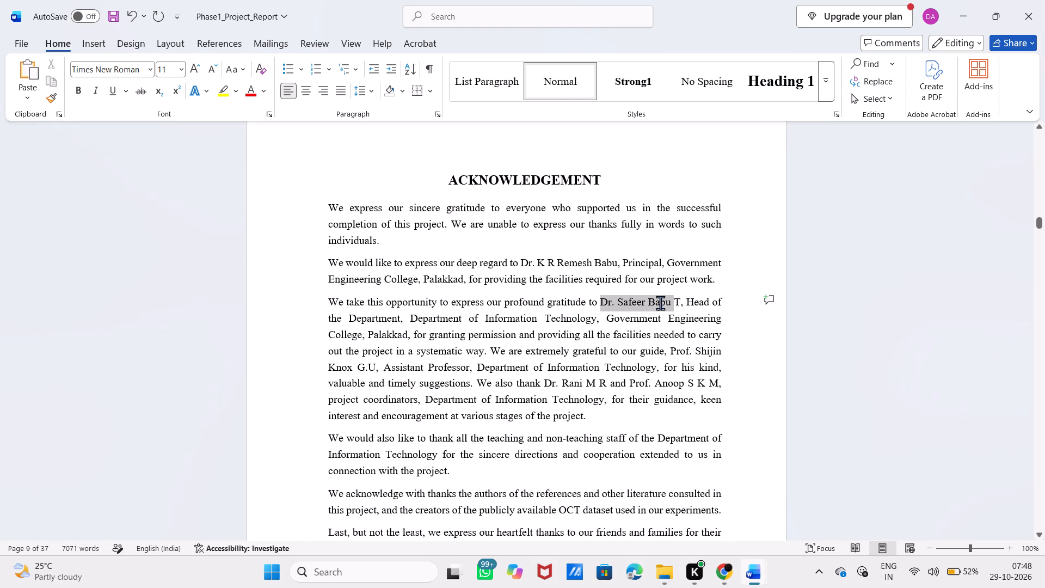
drag(660, 303, 679, 302)
key(BackSpace)
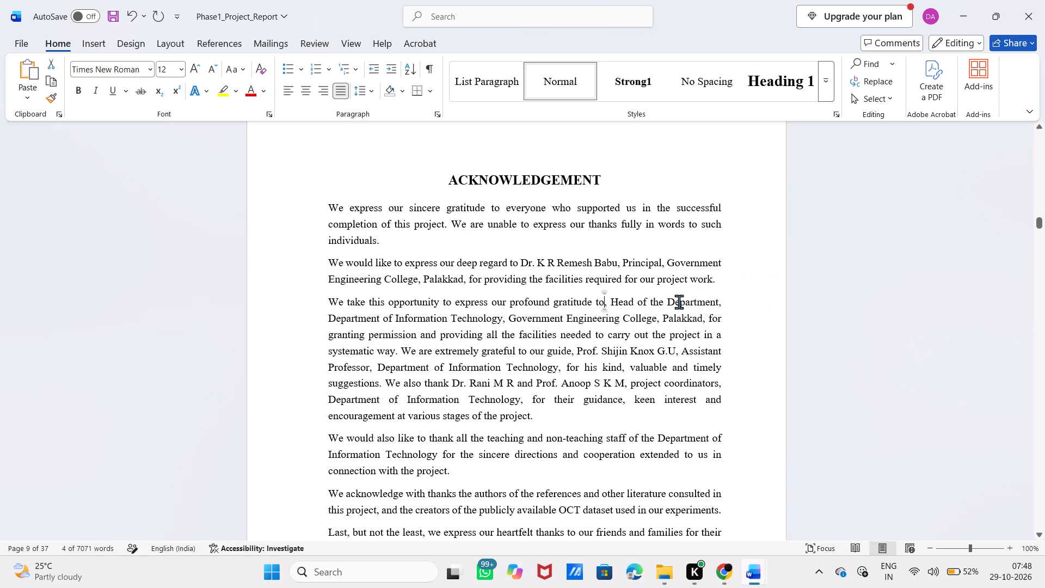
key(ctrl+v)
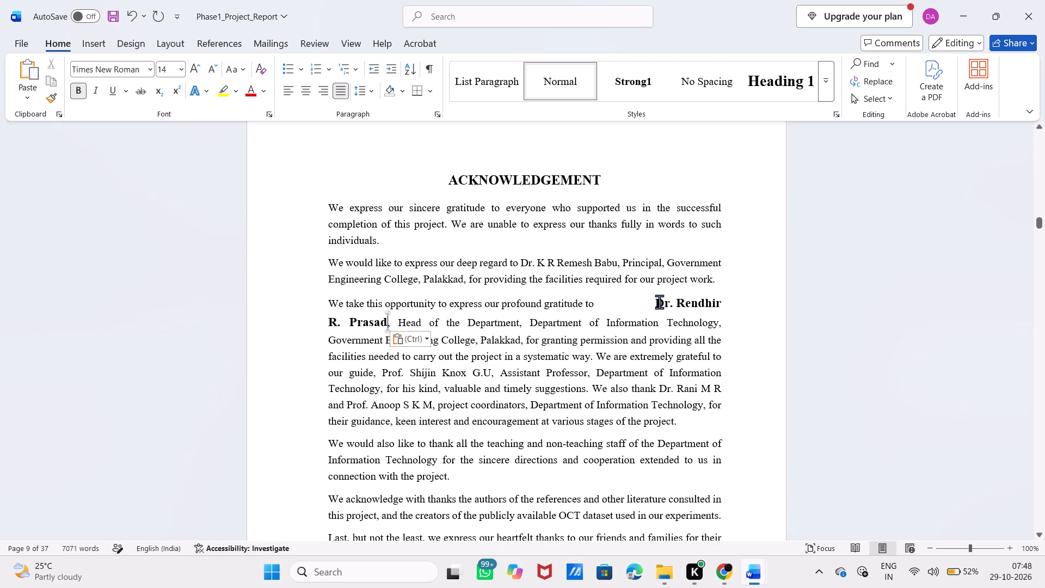
Remove the bold from the head of department's name in the Acknowledgement and set its font size to 12.
drag(659, 302, 756, 318)
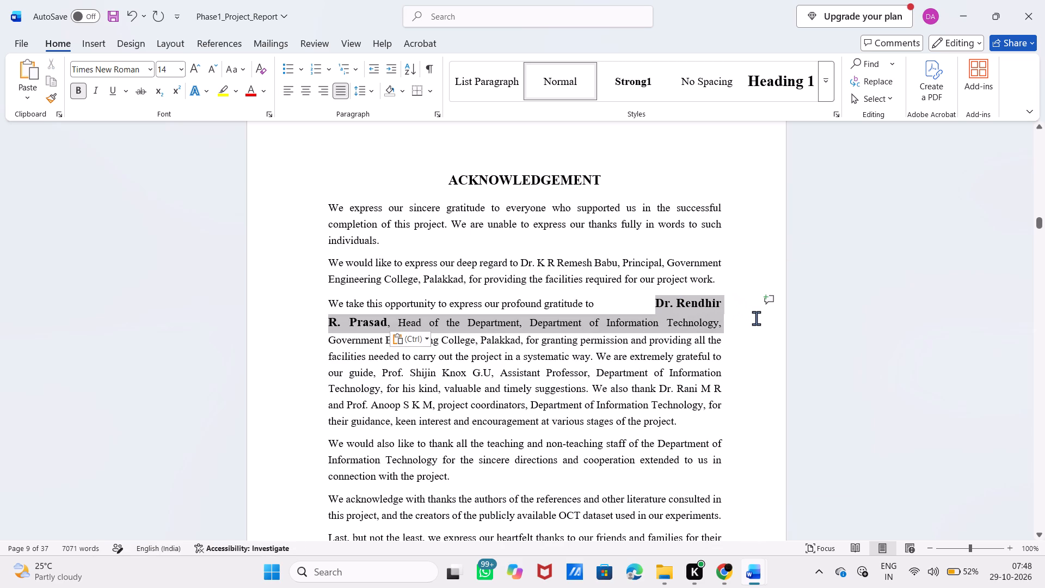
drag(756, 318, 388, 324)
key(ctrl+b)
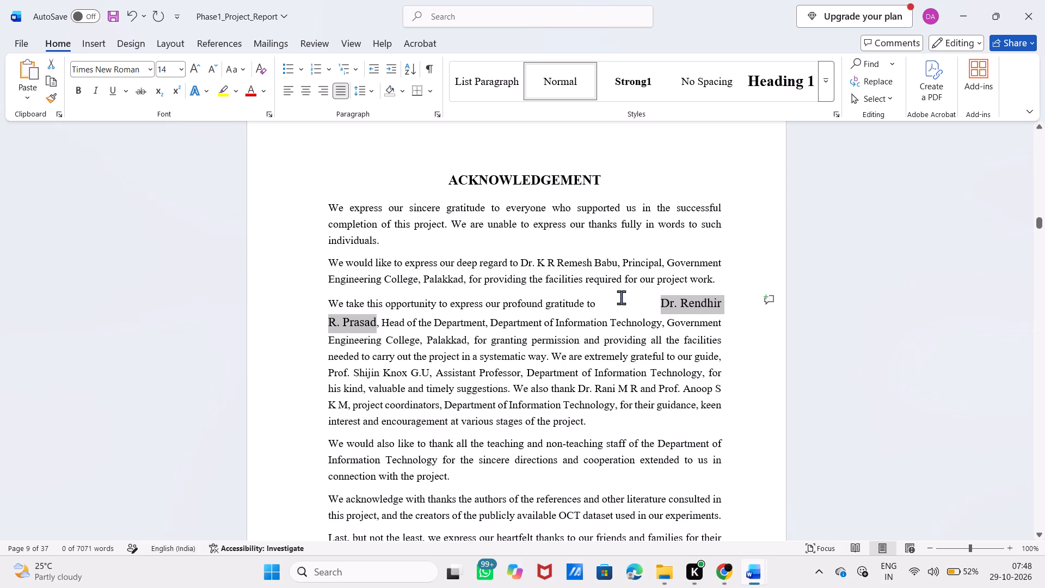
click(168, 68)
key(BackSpace)
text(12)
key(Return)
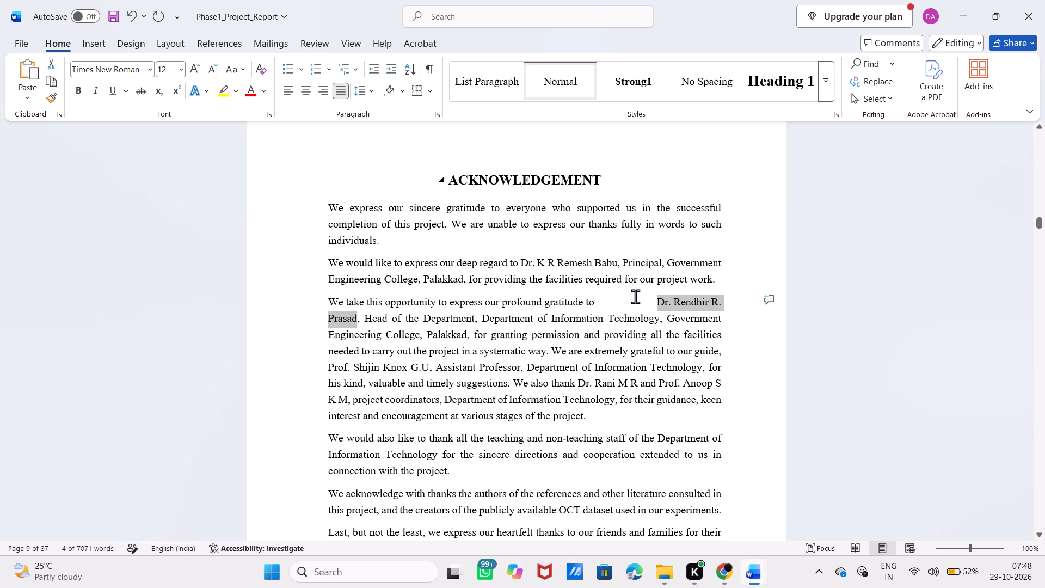
Remove the extra spacing between "gratitude to" and the head of department's name in the Acknowledgement, leaving a single space.
click(654, 302)
key(BackSpace)
key(BackSpace)
key(BackSpace)
key(BackSpace)
key(BackSpace)
key(BackSpace)
key(BackSpace)
key(BackSpace)
key(BackSpace)
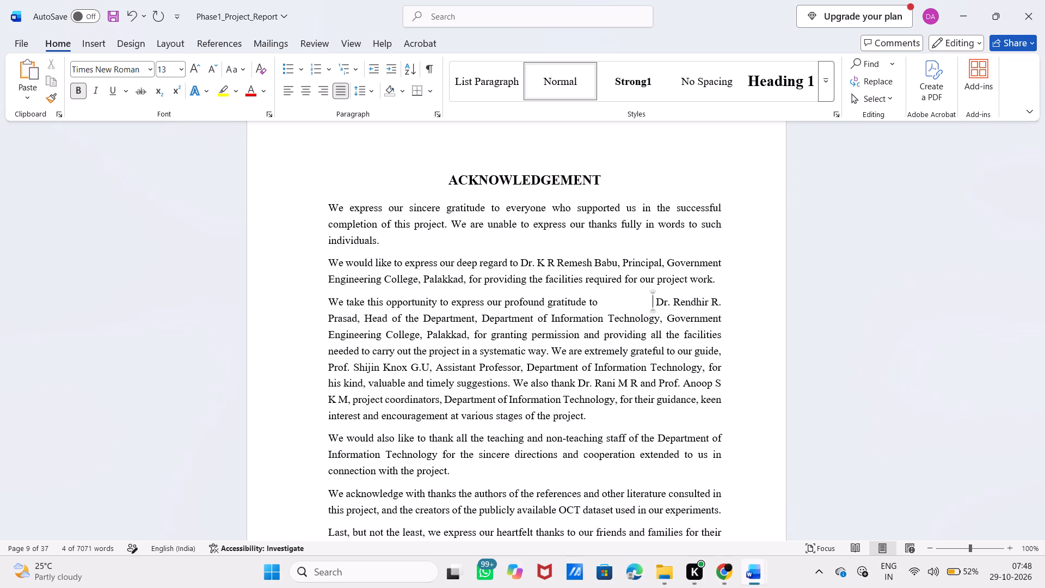
key(BackSpace)
key(BackSpace)
key(BackSpace)
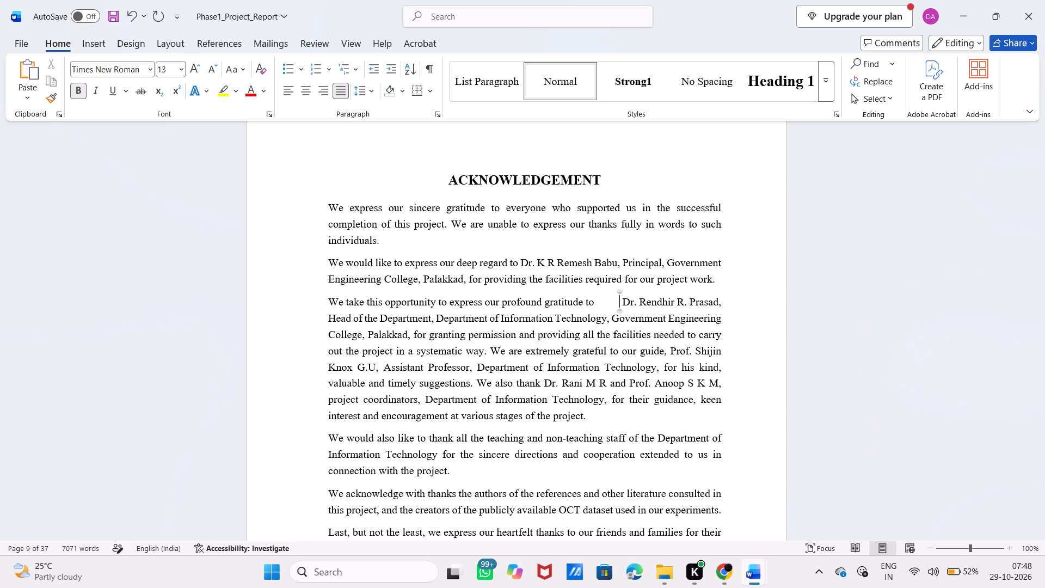
key(BackSpace)
key(BackSpace)
key(BackSpace)
drag(654, 302, 626, 299)
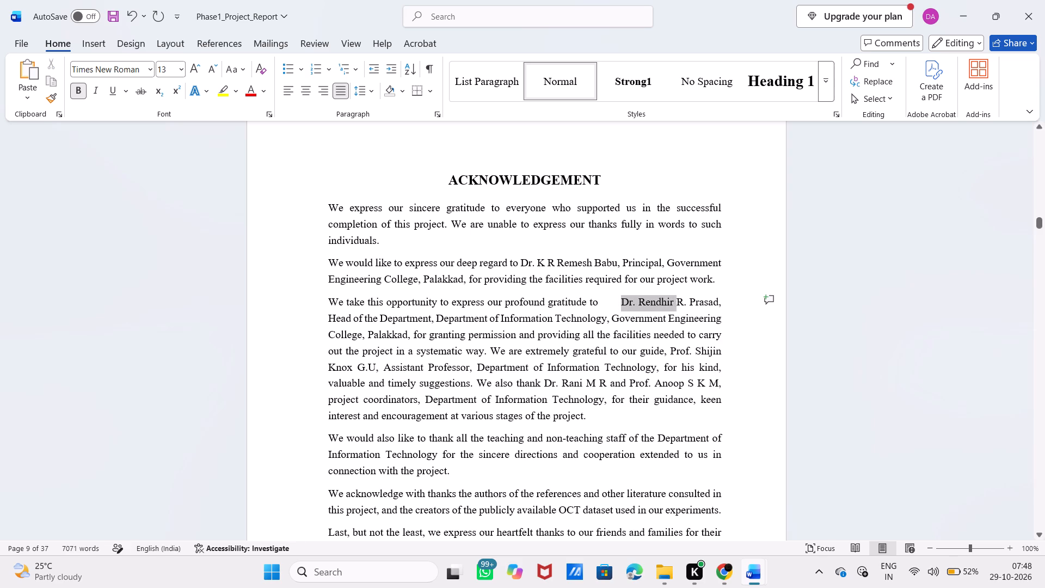
drag(626, 299, 619, 299)
click(619, 299)
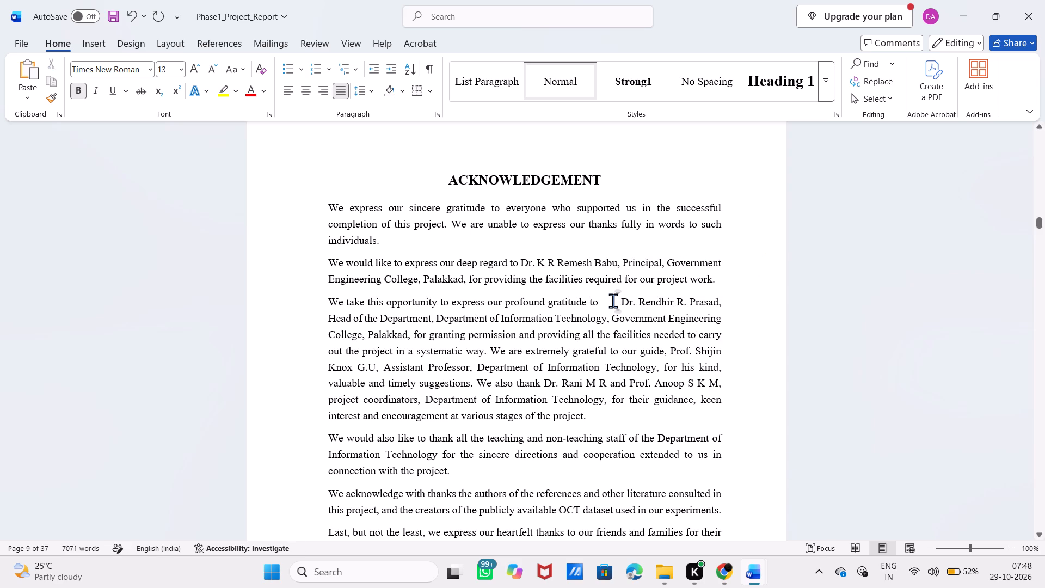
drag(604, 301, 614, 302)
key(BackSpace)
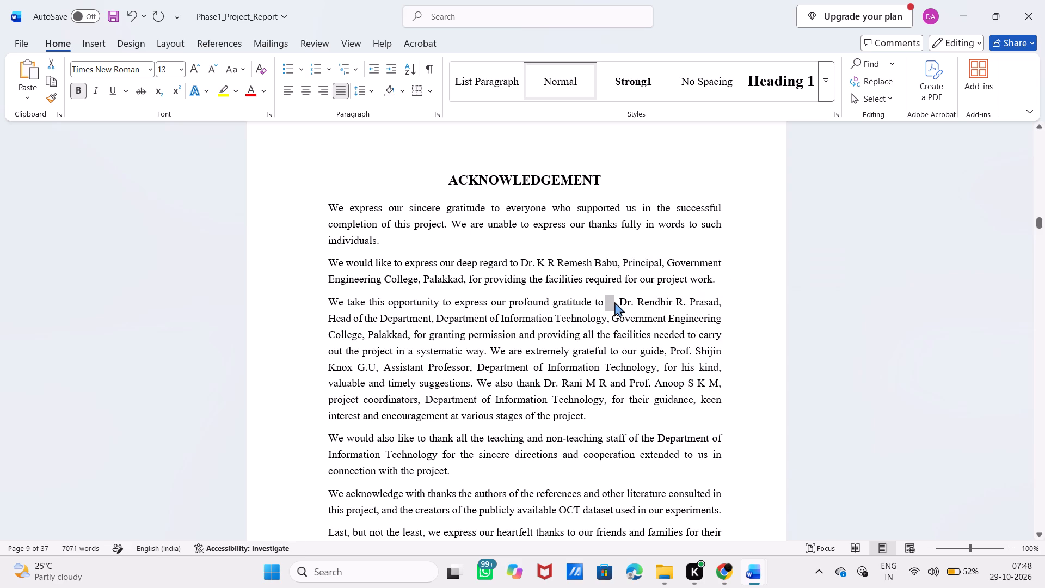
key(BackSpace)
key(BackSpace)
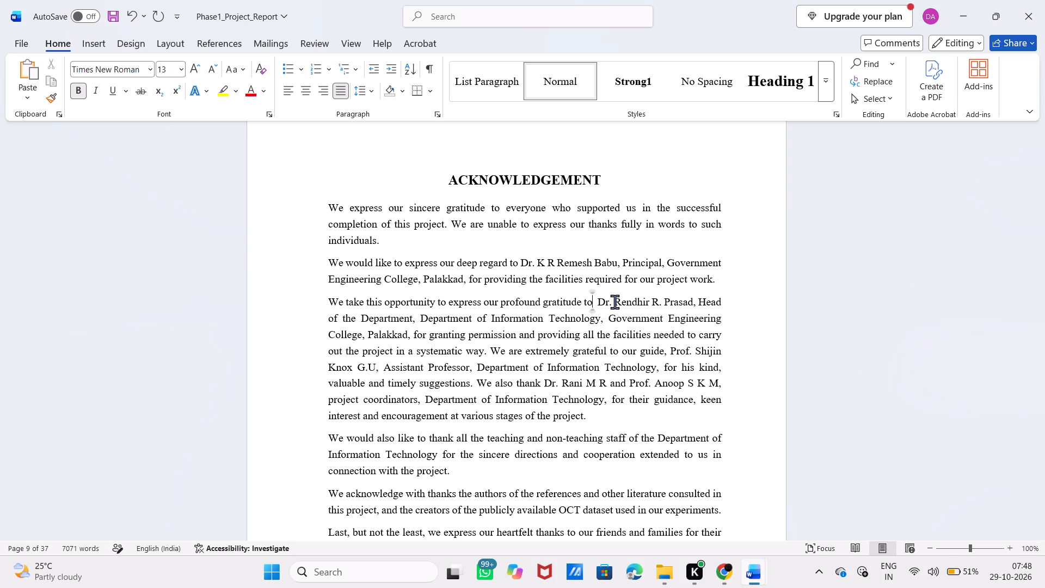
key(Right)
key(Right)
key(BackSpace)
key(BackSpace)
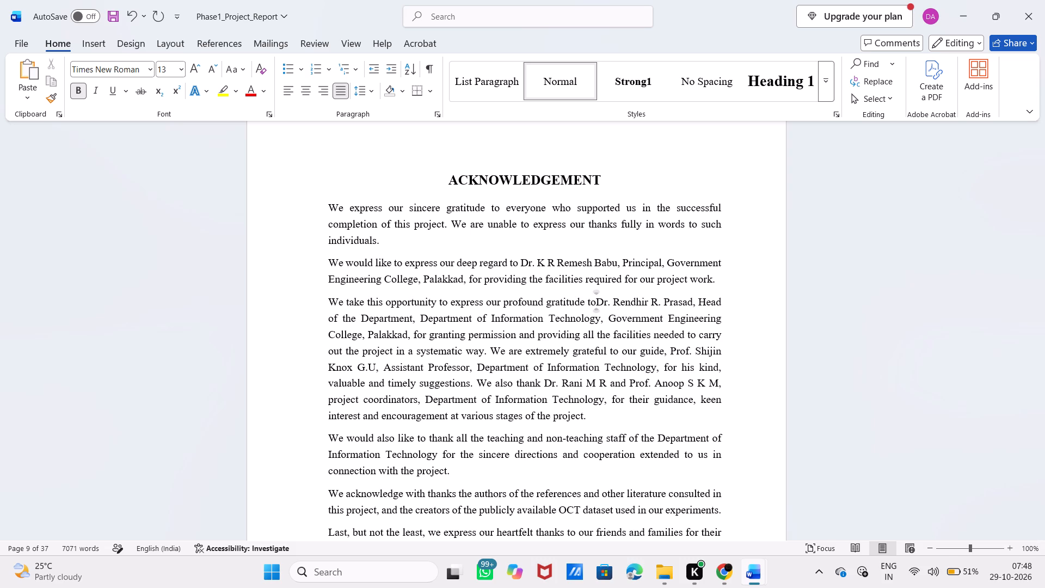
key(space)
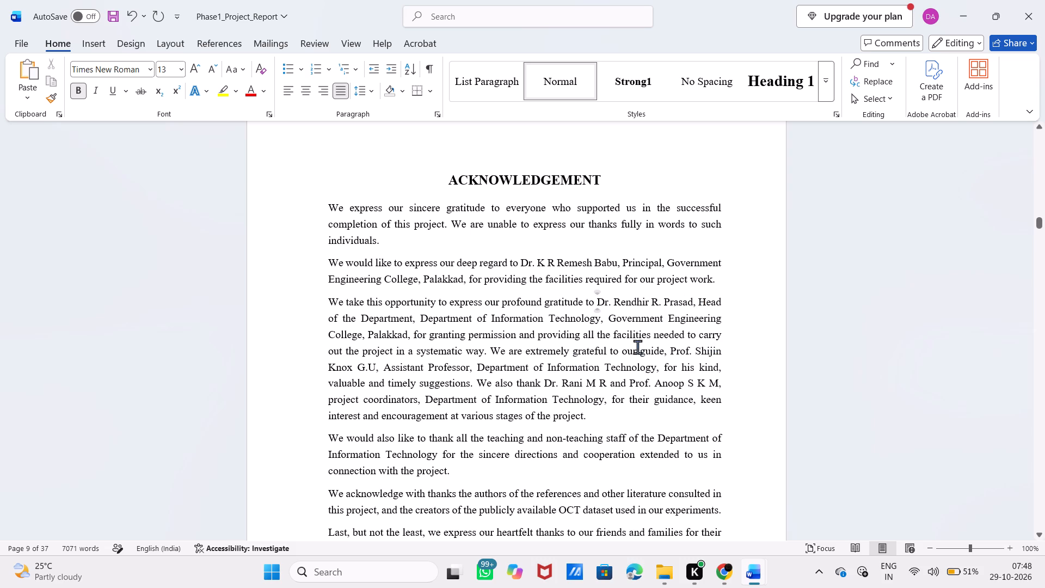
Delete the first project coordinator's name after "We also thank" in the Acknowledgement's third paragraph.
scroll(470, 368, down, 1)
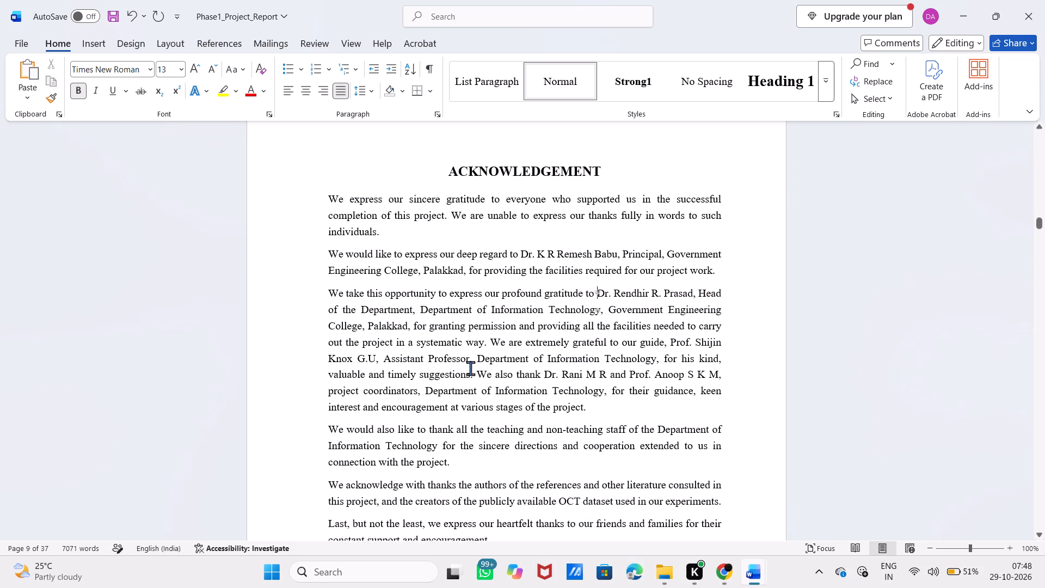
scroll(470, 368, down, 1)
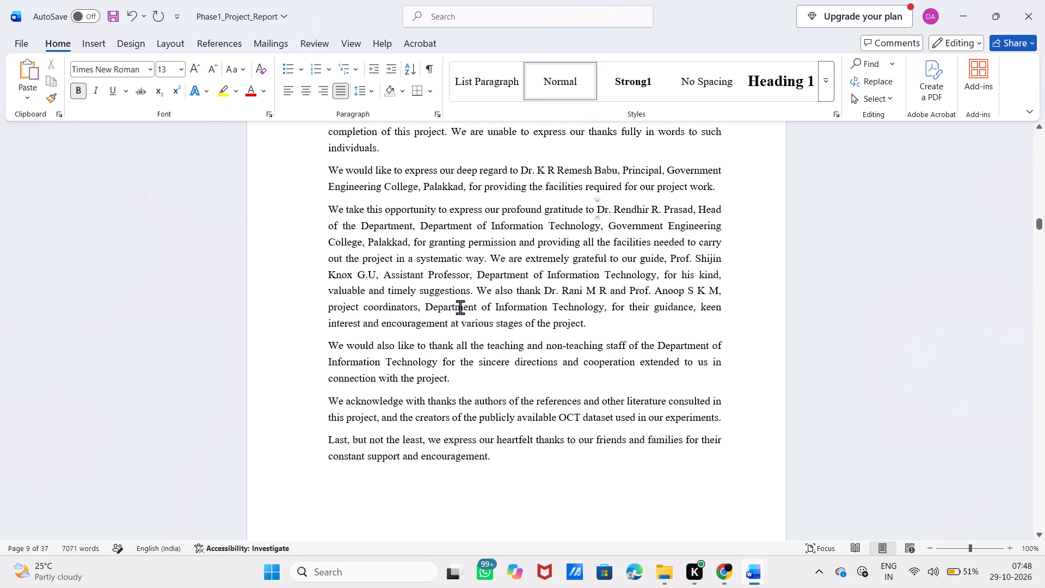
drag(608, 290, 591, 289)
drag(591, 289, 545, 287)
key(BackSpace)
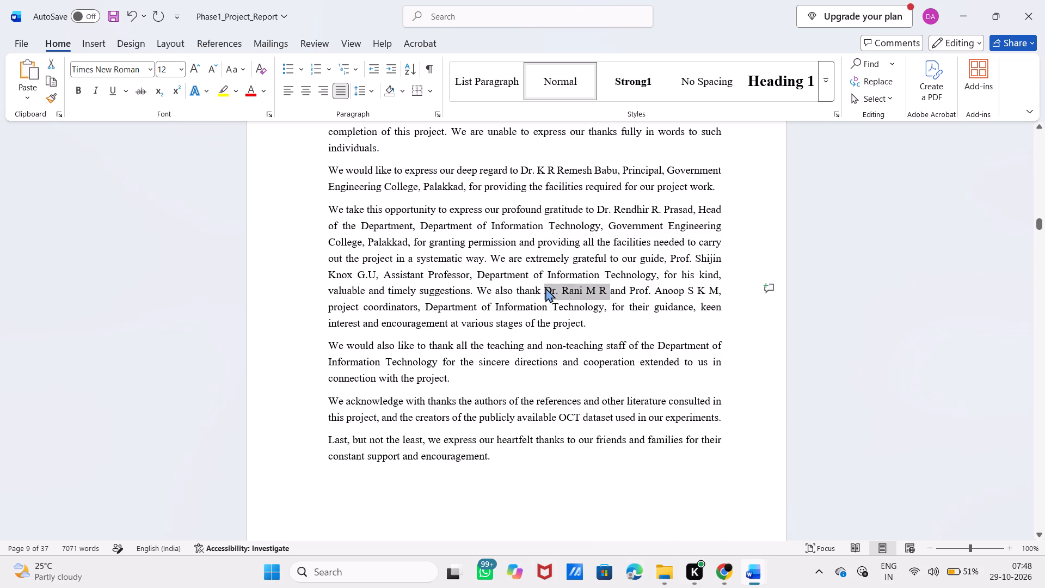
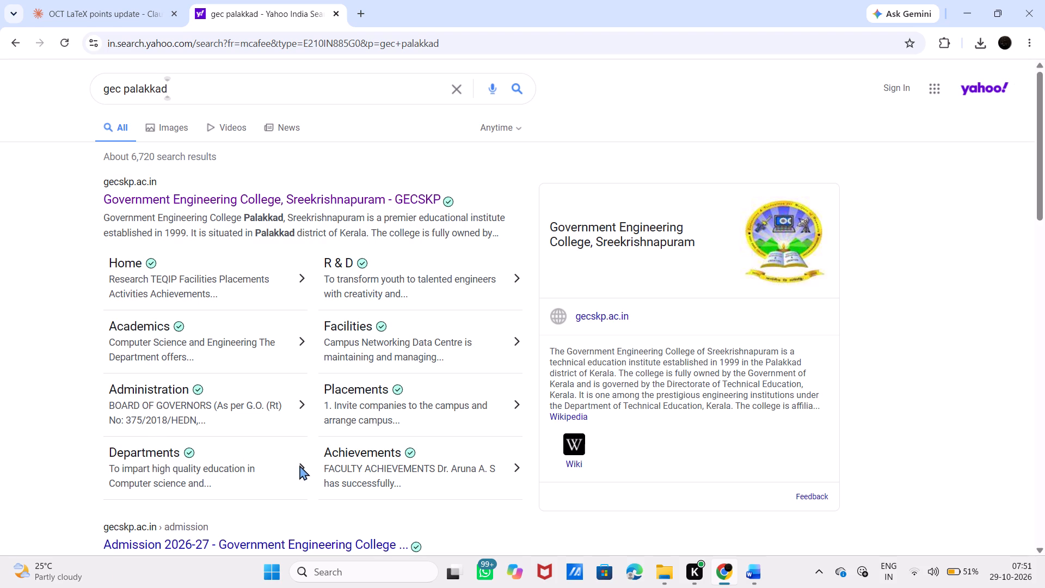
Open the Government Engineering College website's Facilities page from the search results.
click(519, 341)
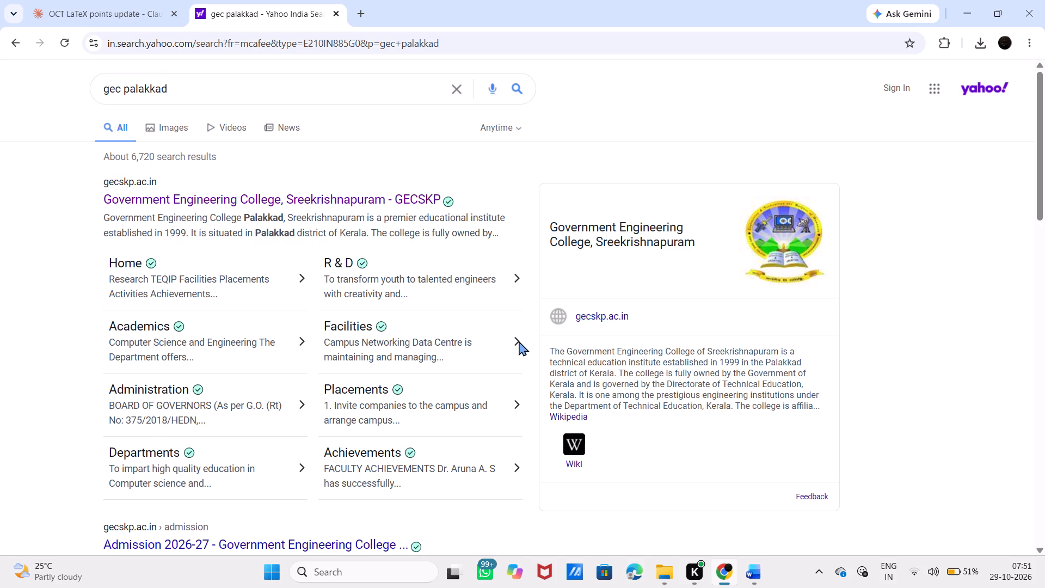
click(519, 341)
click(484, 335)
double_click(484, 335)
double_click(354, 327)
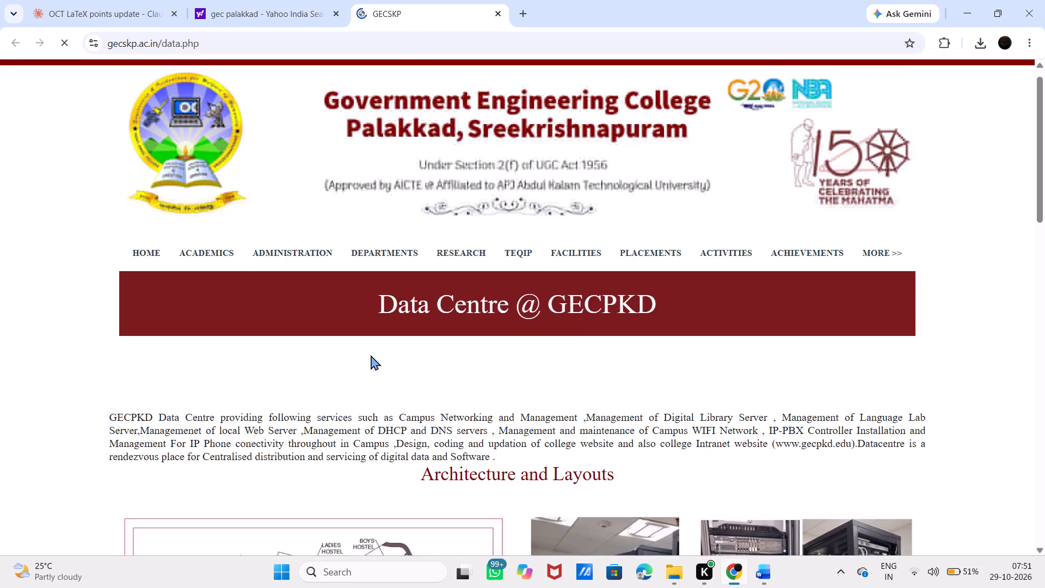
Look through the college website's Facilities and Academics options and the Data Centre page for a route to the faculty information.
scroll(368, 363, down, 1)
click(579, 240)
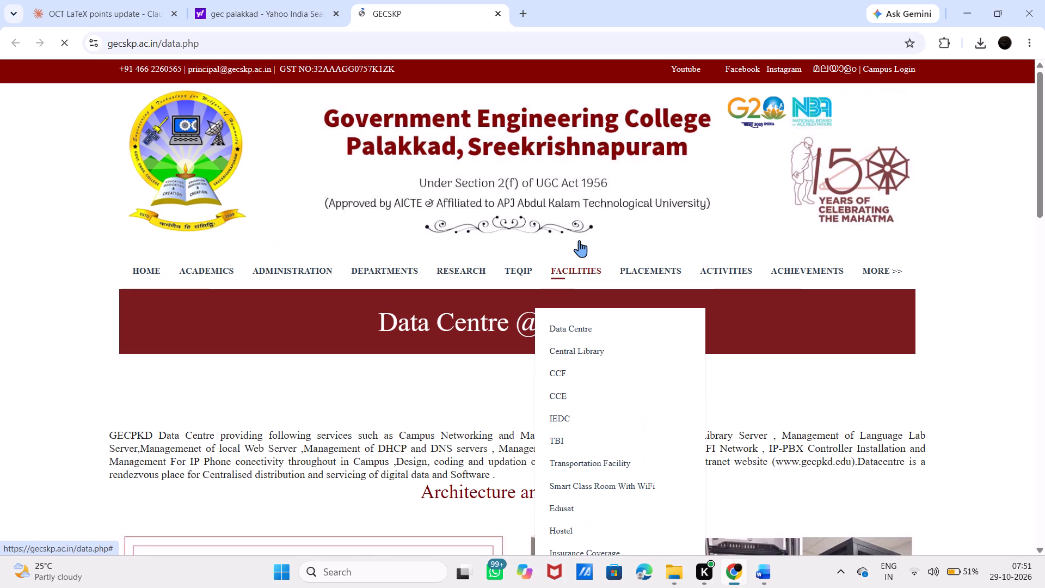
scroll(577, 460, down, 1)
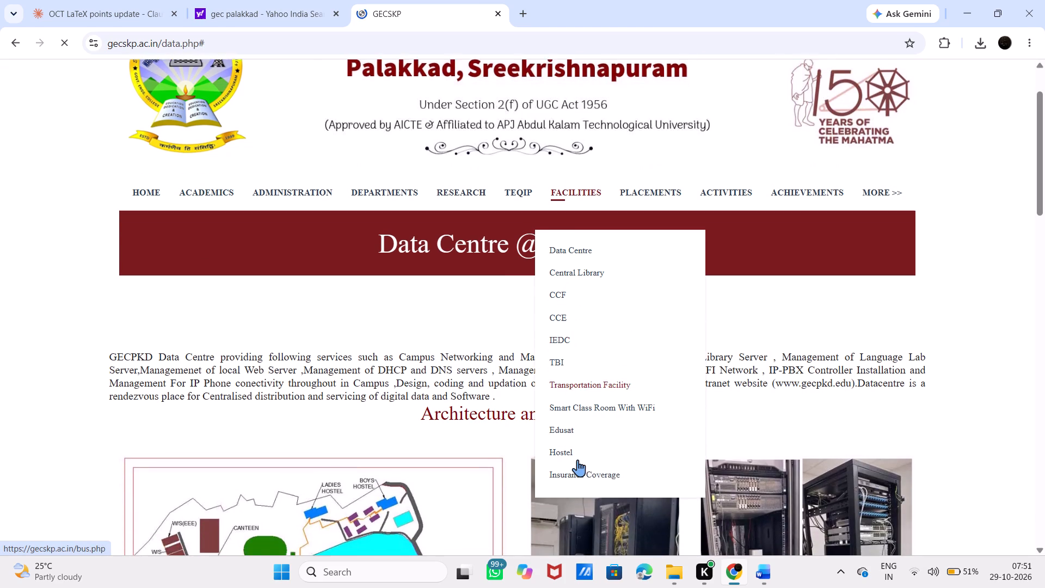
scroll(577, 460, down, 1)
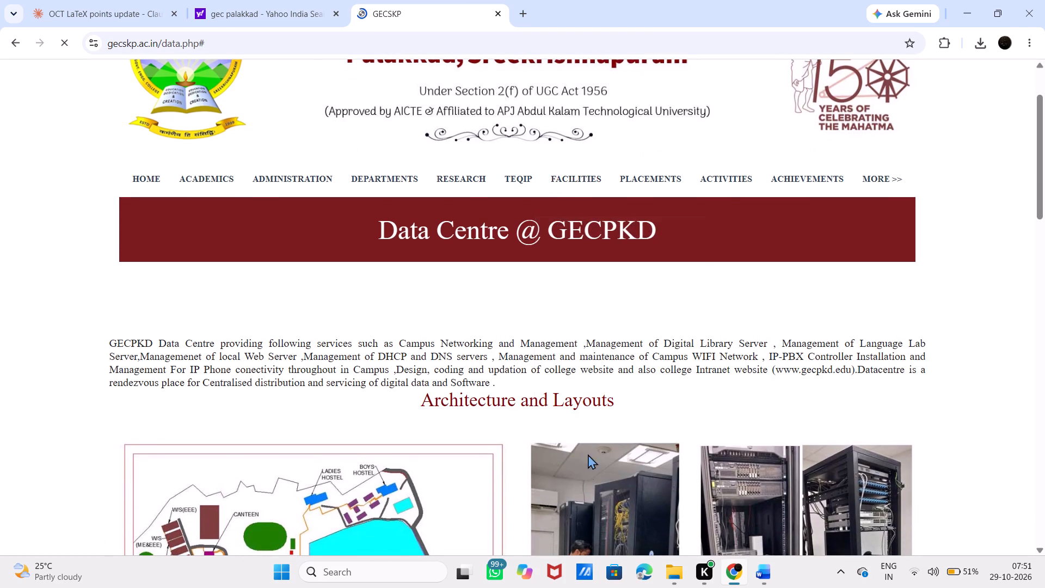
click(568, 181)
click(568, 181)
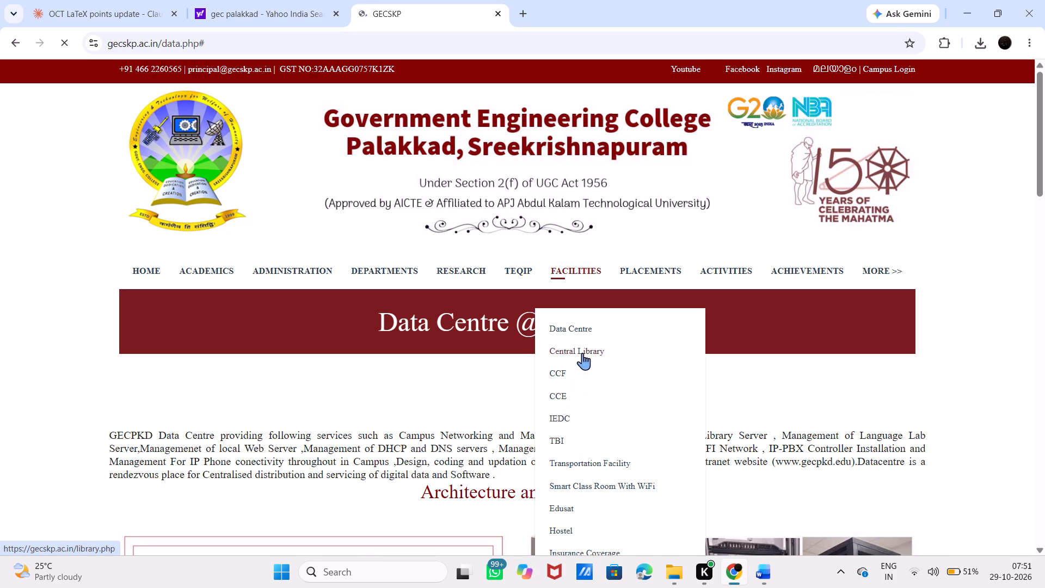
click(202, 269)
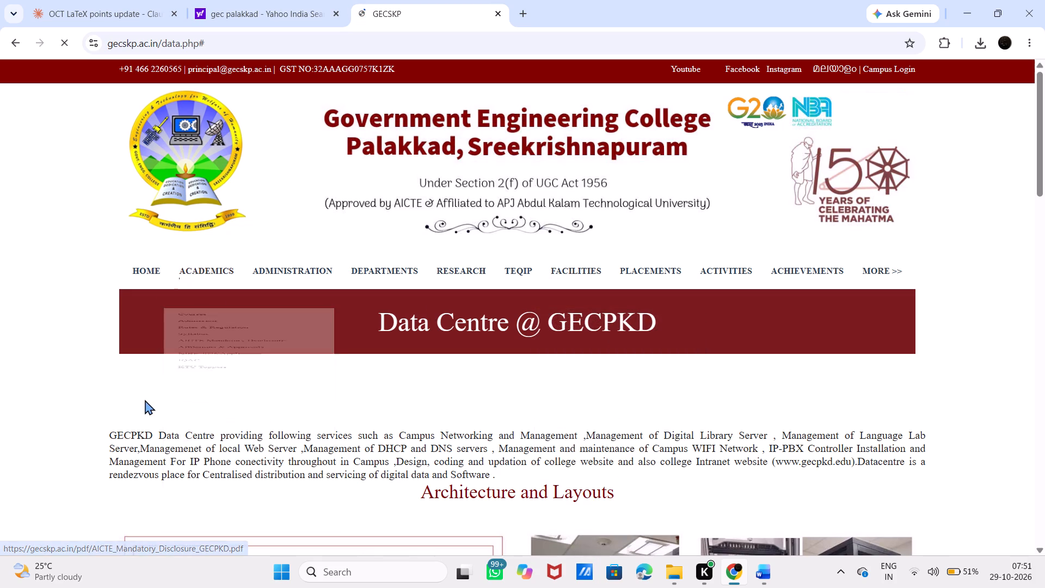
scroll(145, 400, down, 4)
scroll(145, 400, up, 1)
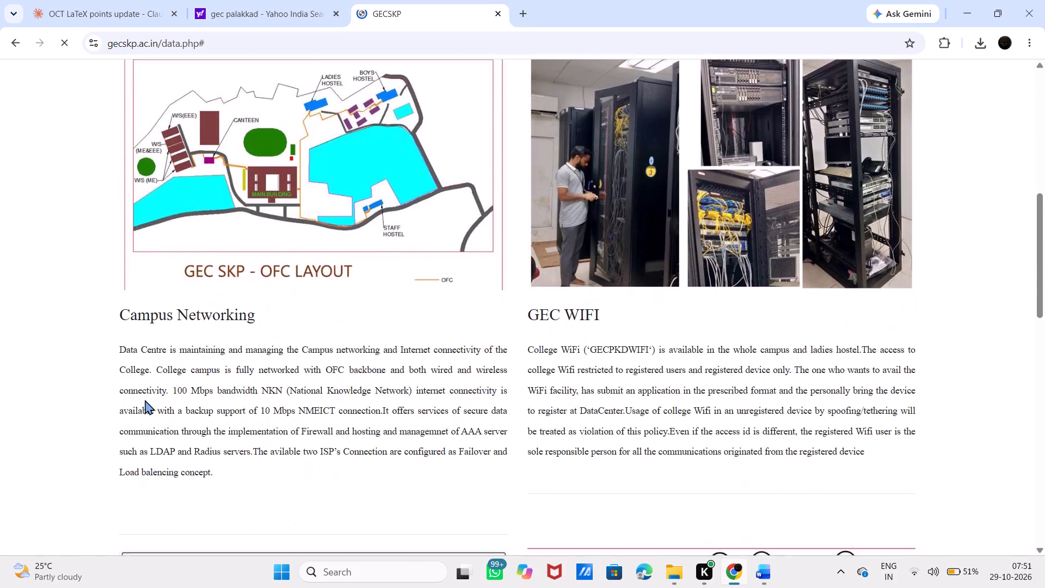
scroll(145, 400, up, 1)
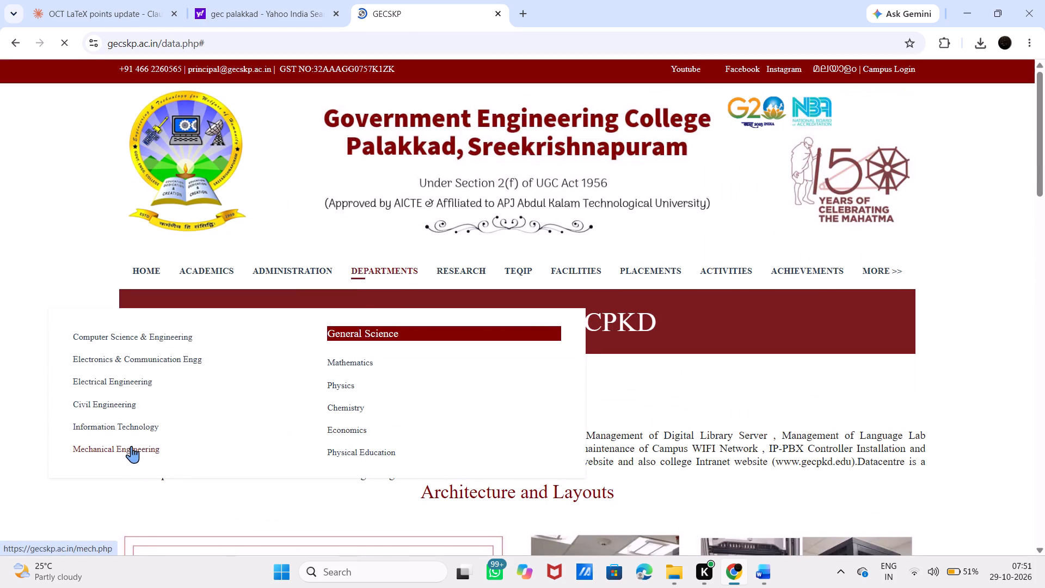
Open the Information Technology department's page on the college website.
click(137, 430)
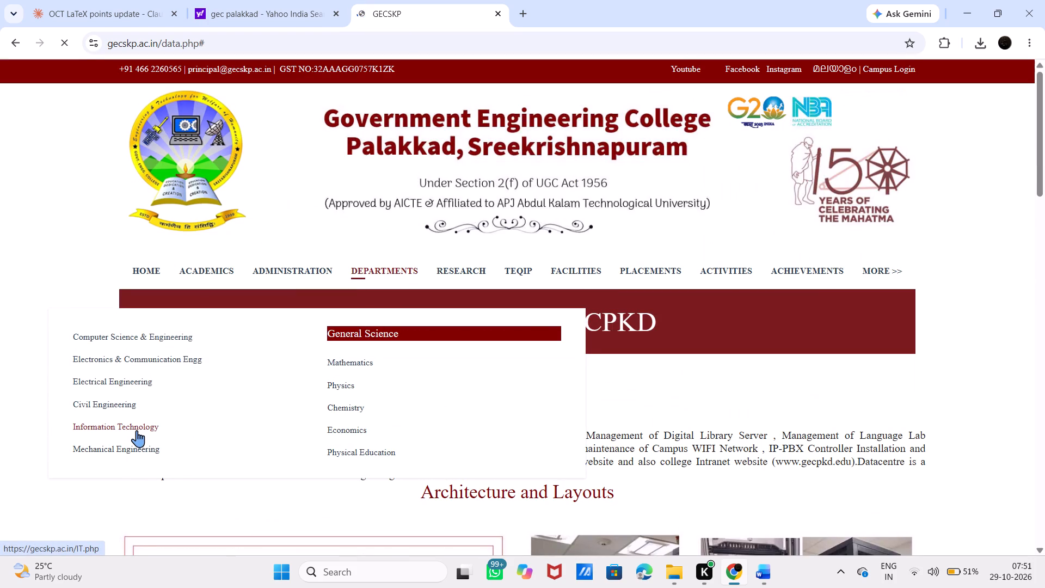
click(137, 430)
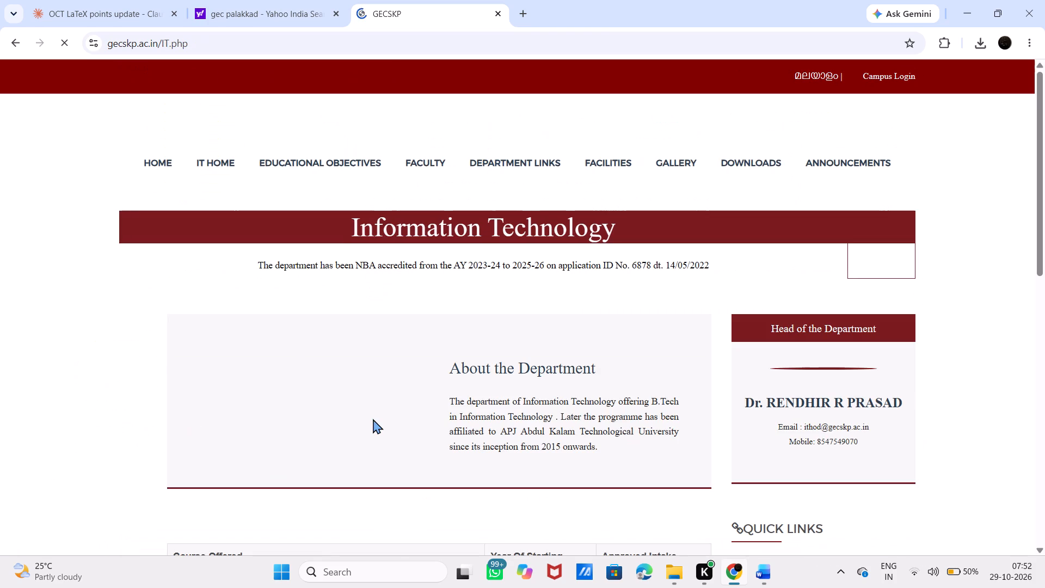
Examine the Information Technology department page for faculty details, from the head of department section to the quick links.
scroll(373, 419, down, 3)
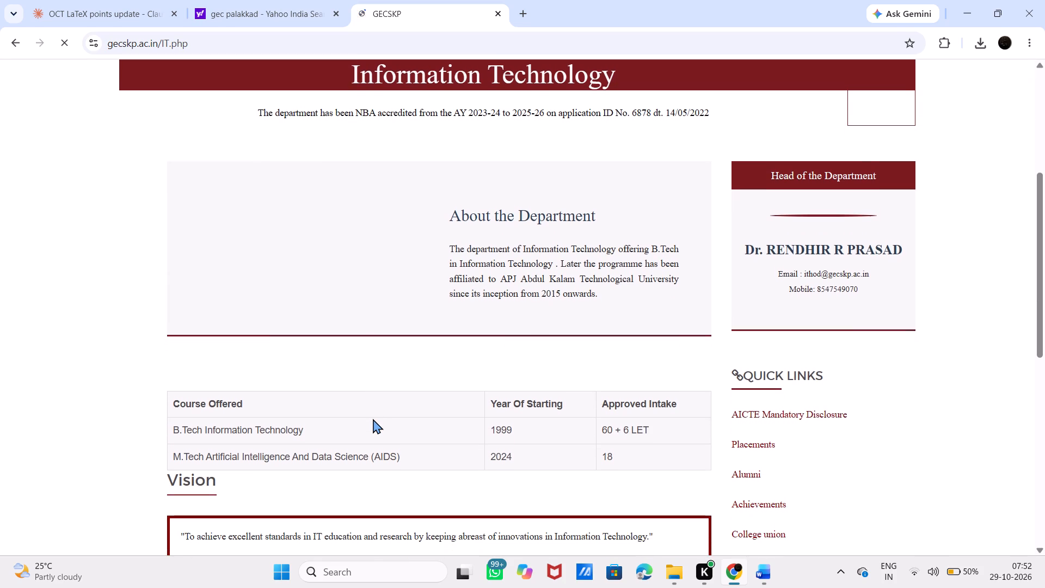
scroll(373, 419, down, 6)
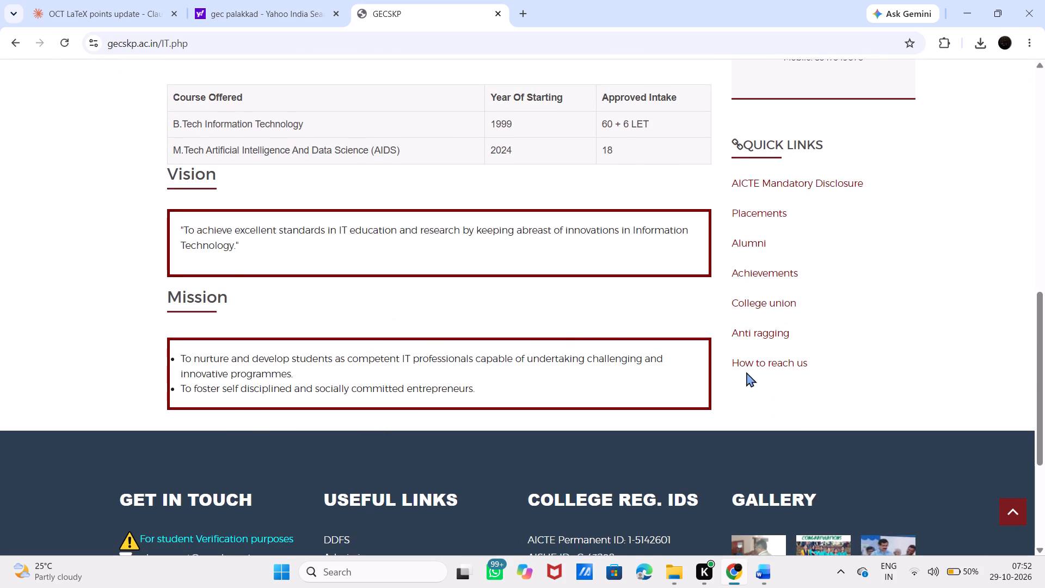
scroll(559, 329, up, 4)
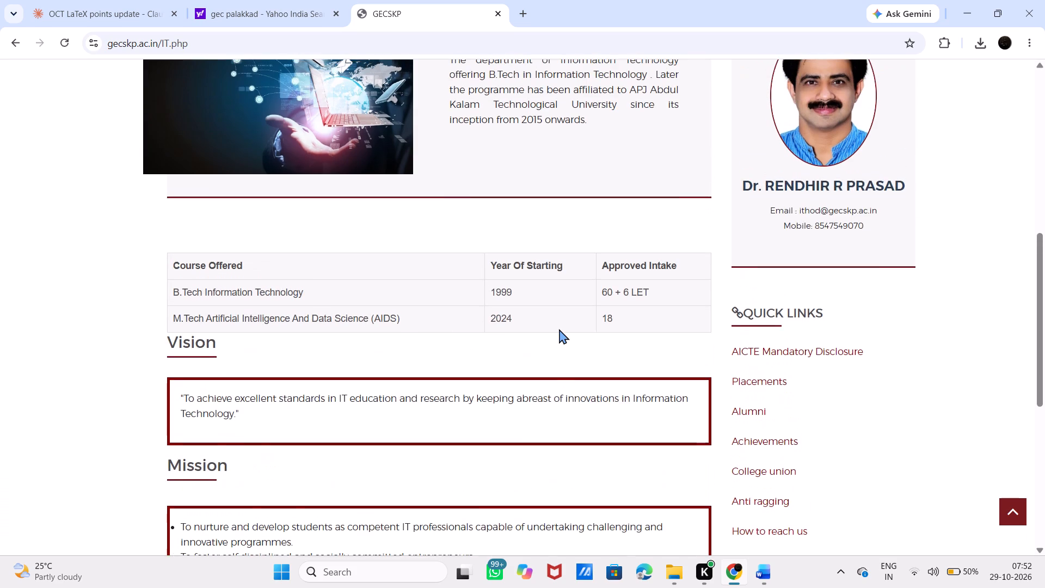
scroll(559, 329, up, 6)
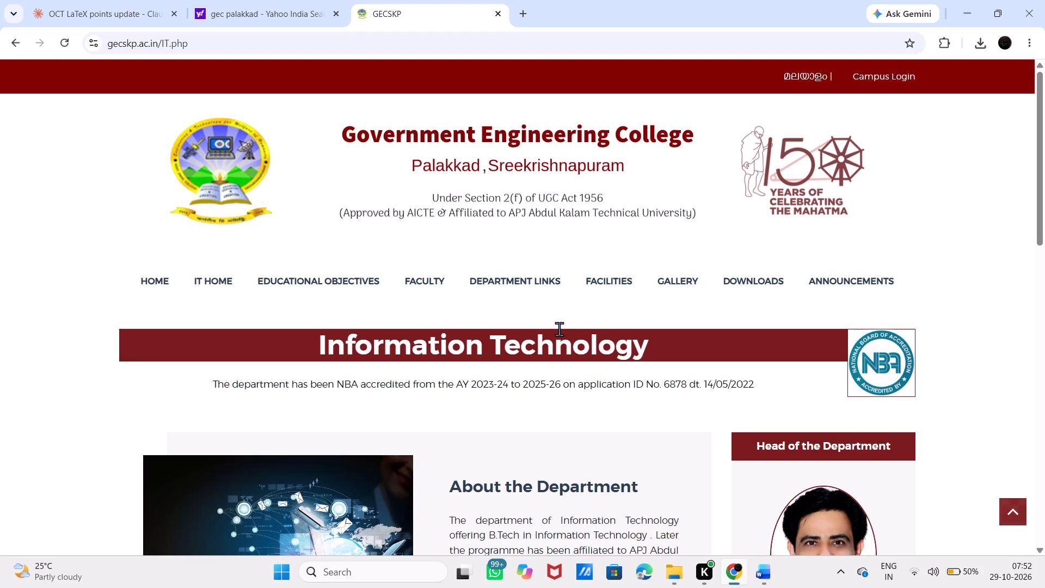
scroll(559, 329, up, 1)
click(605, 272)
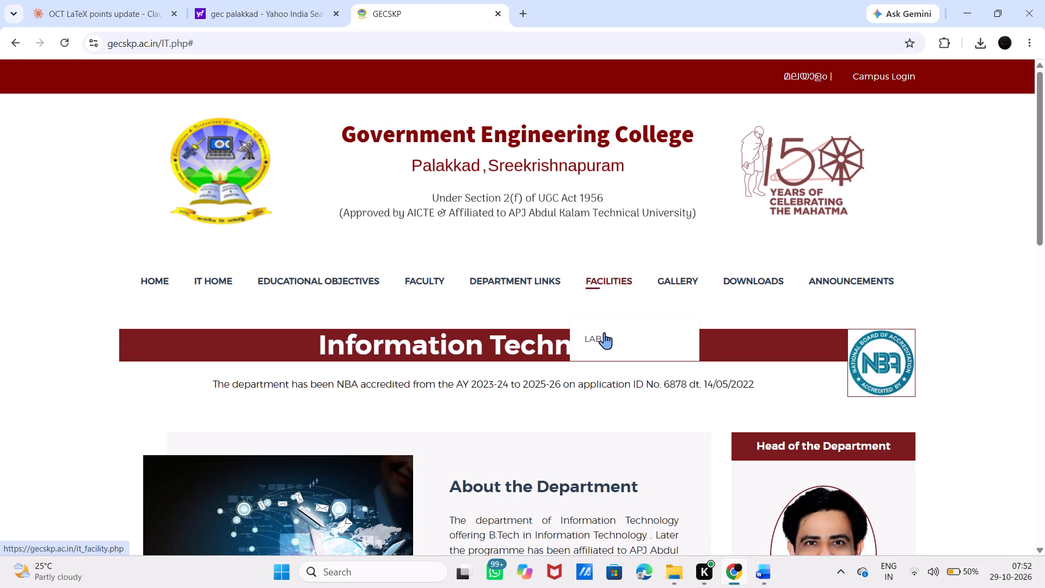
scroll(472, 384, down, 3)
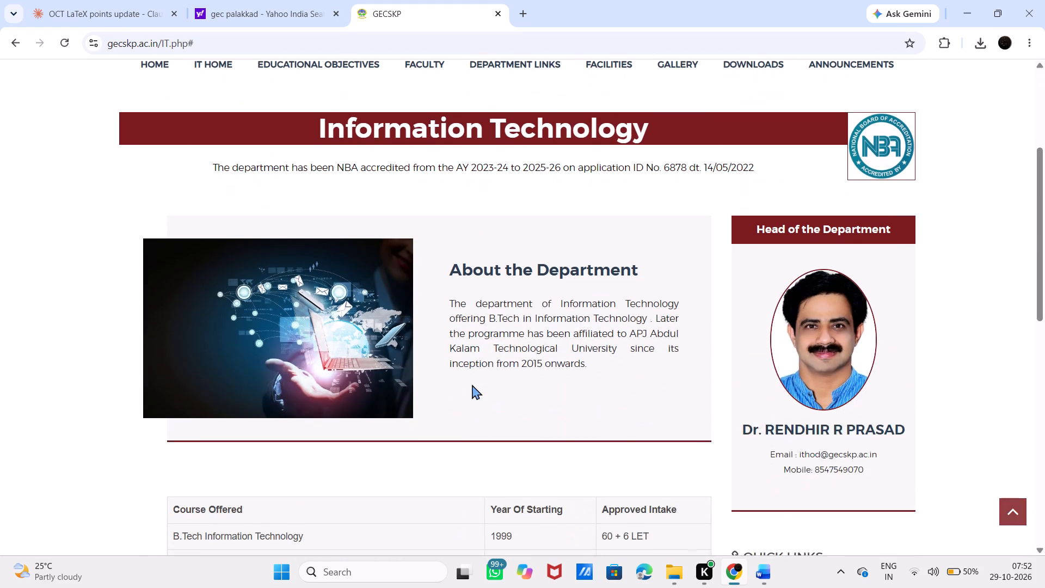
scroll(472, 384, up, 5)
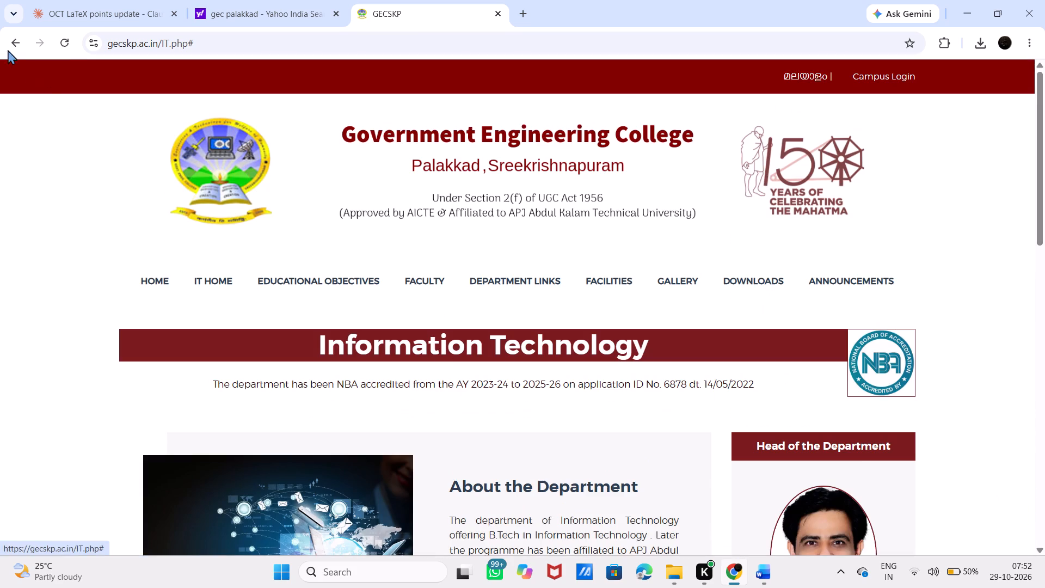
Return to the college's Data Centre page, look through it and its site sections, and close the college website.
click(16, 35)
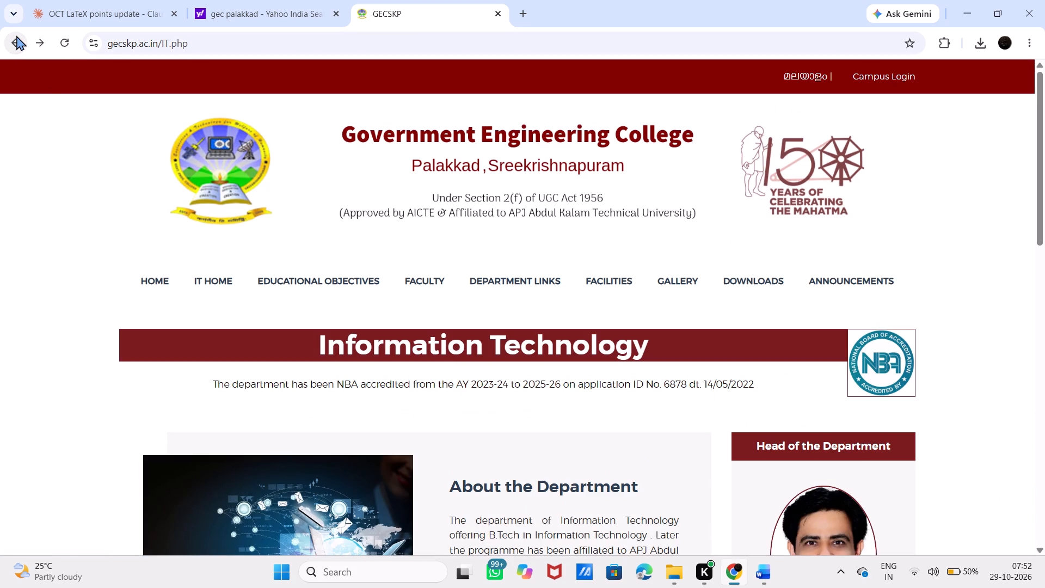
click(12, 42)
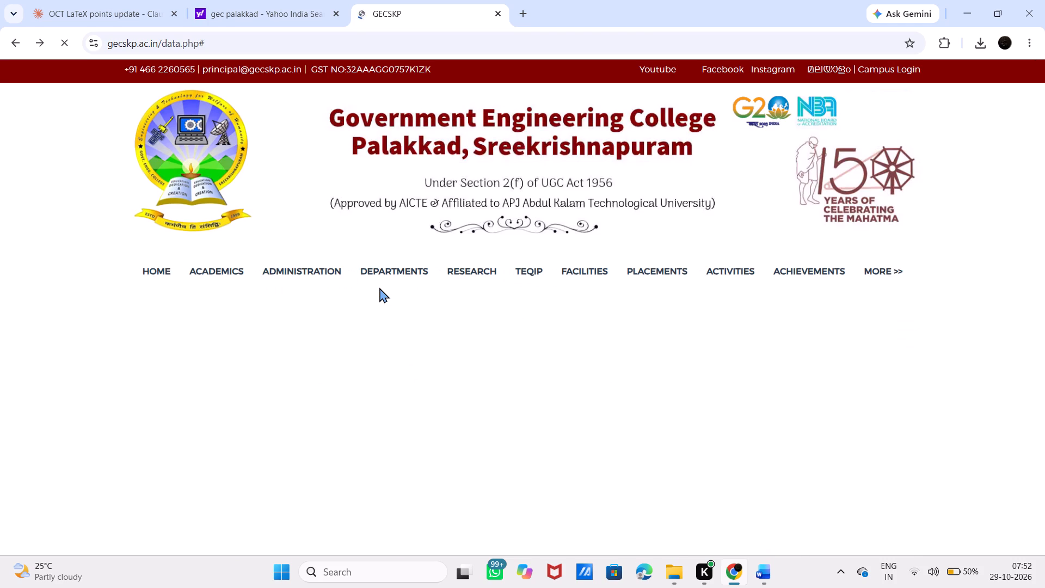
scroll(373, 366, down, 4)
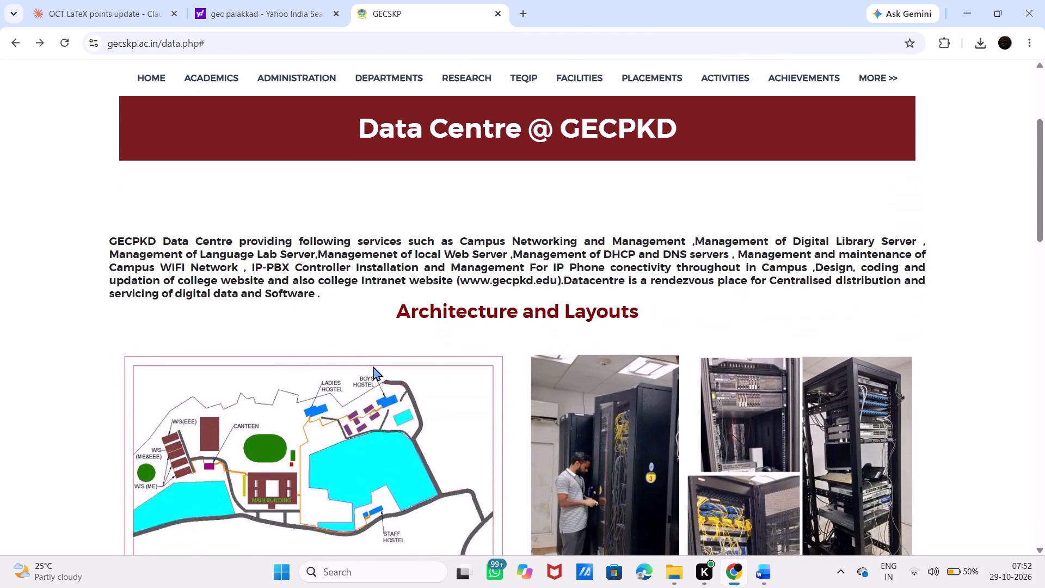
scroll(373, 366, up, 1)
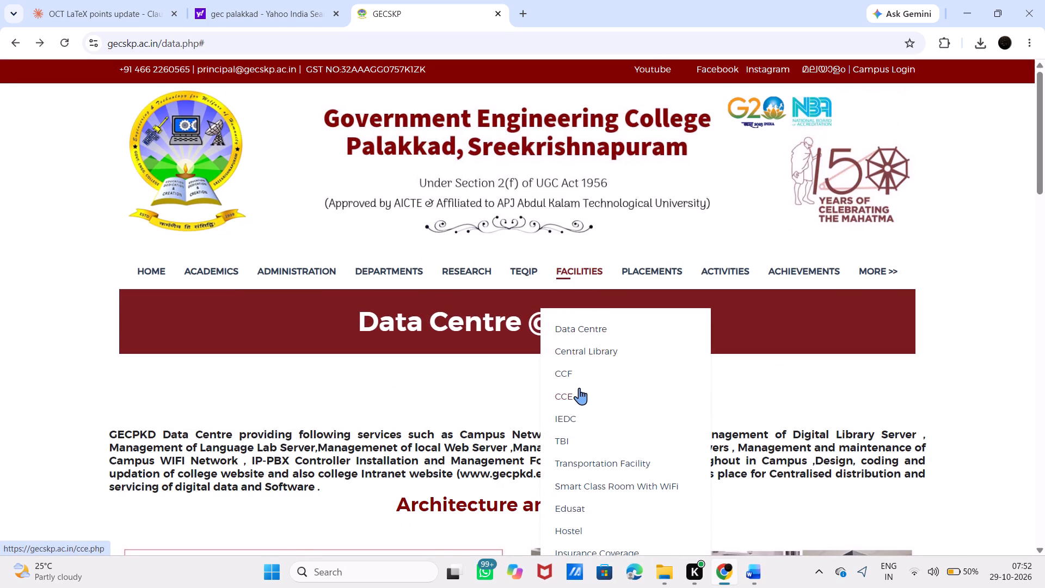
scroll(579, 388, down, 2)
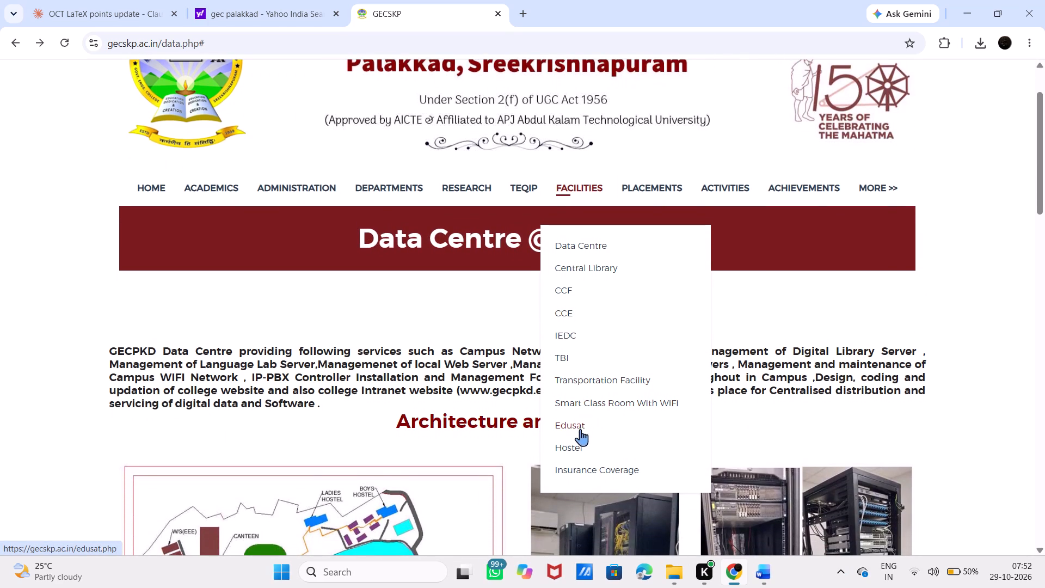
click(652, 181)
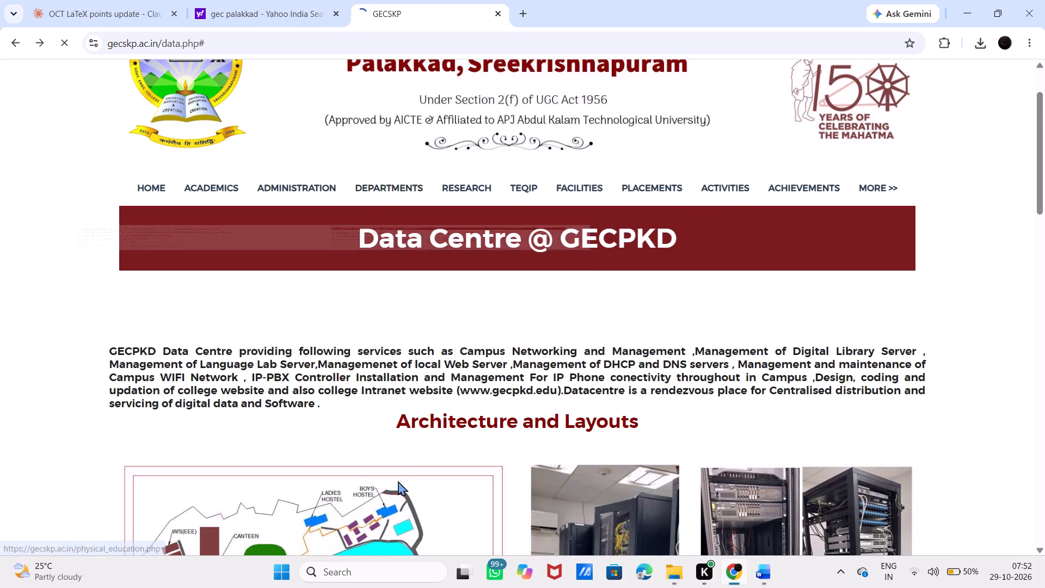
scroll(398, 481, up, 3)
scroll(398, 481, down, 6)
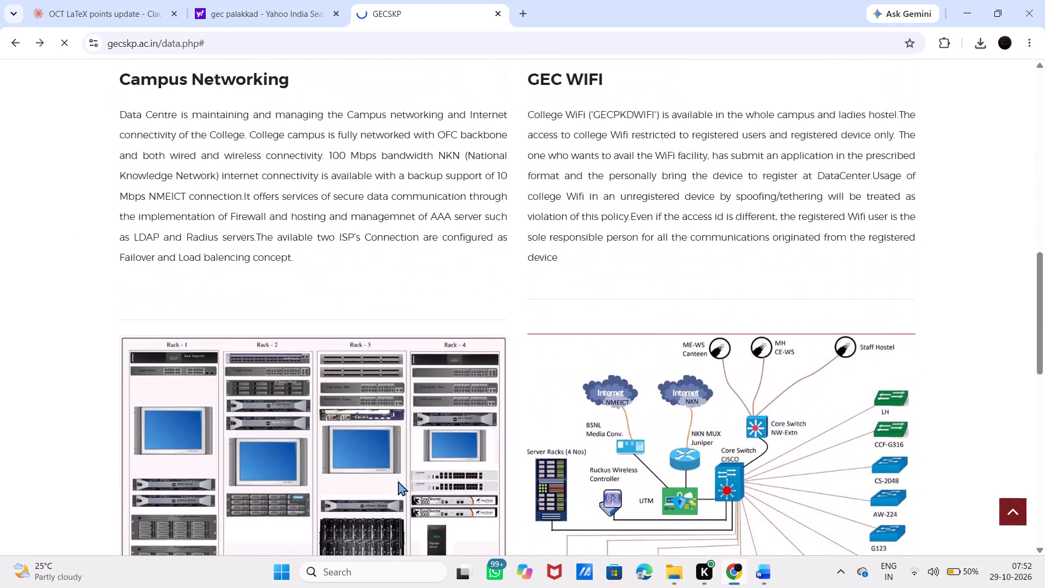
scroll(398, 481, down, 5)
scroll(398, 481, up, 18)
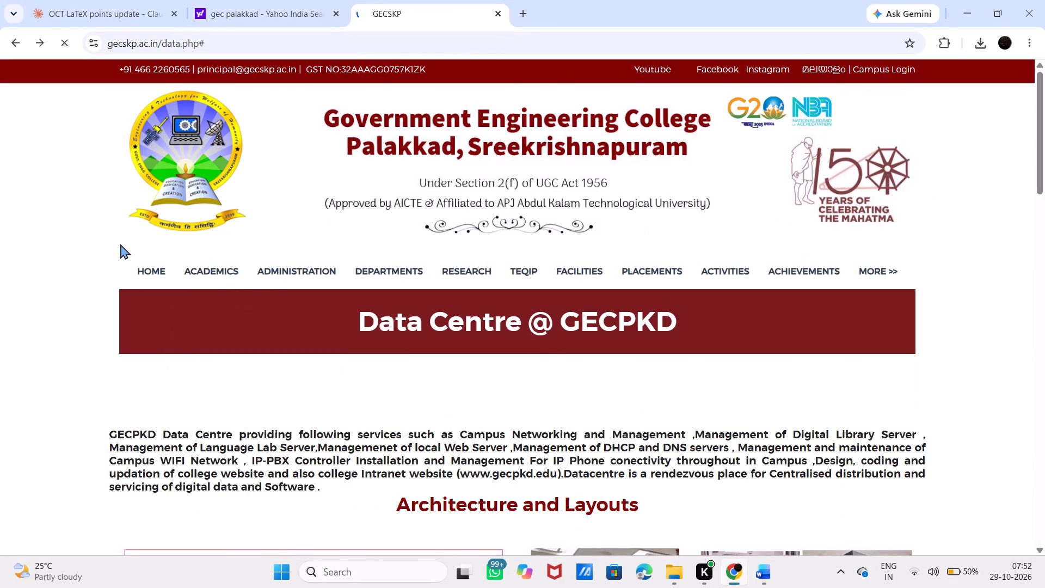
click(500, 13)
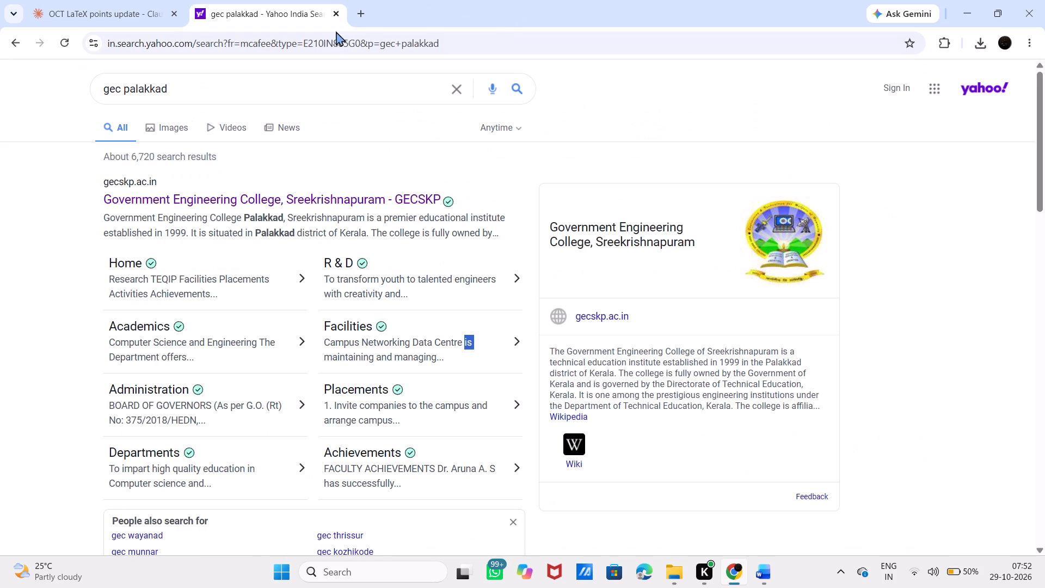
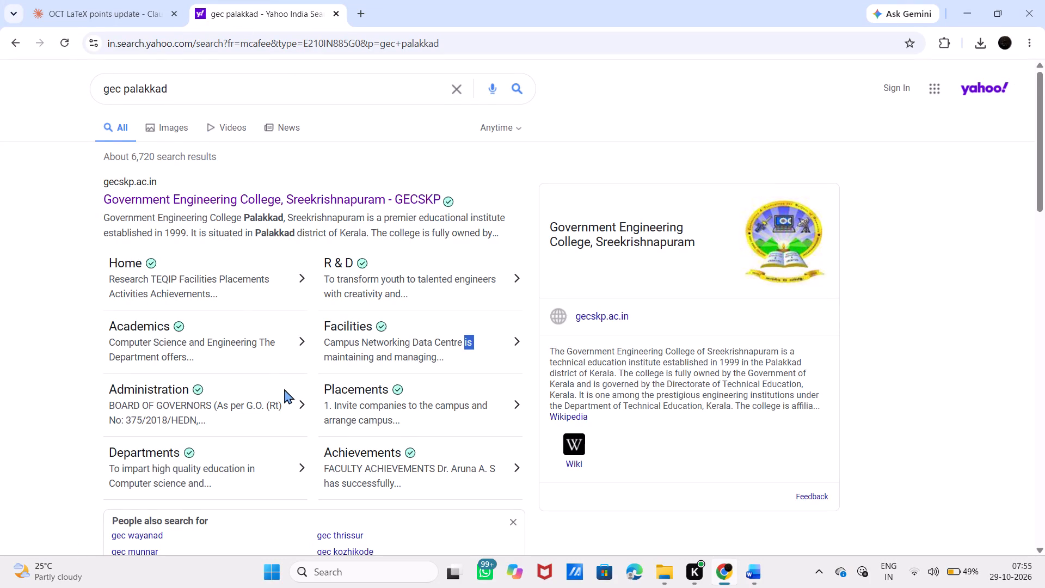
Refine the web search to "gec palakkad it faculty".
scroll(284, 389, down, 3)
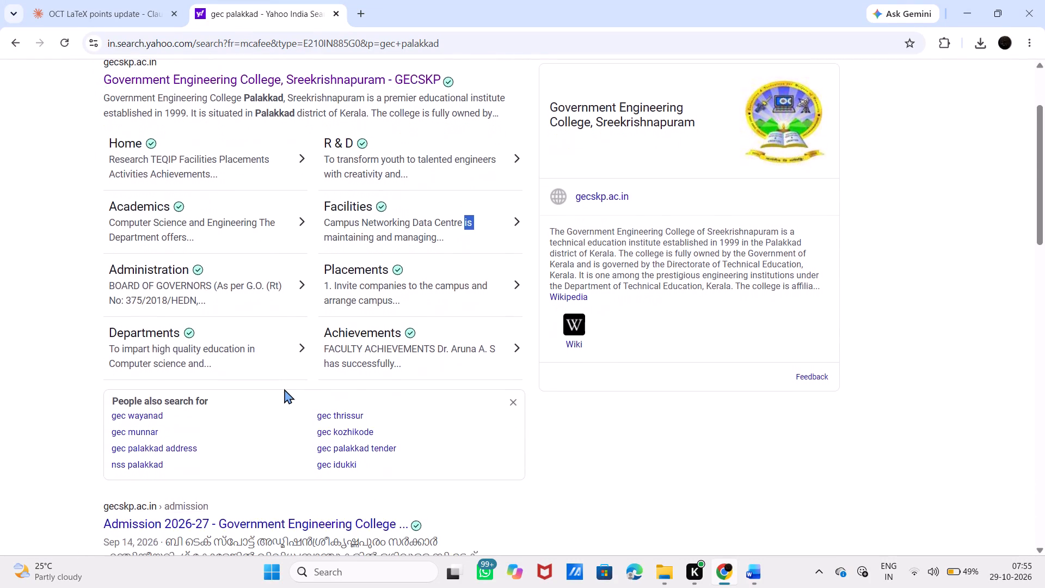
scroll(284, 389, up, 5)
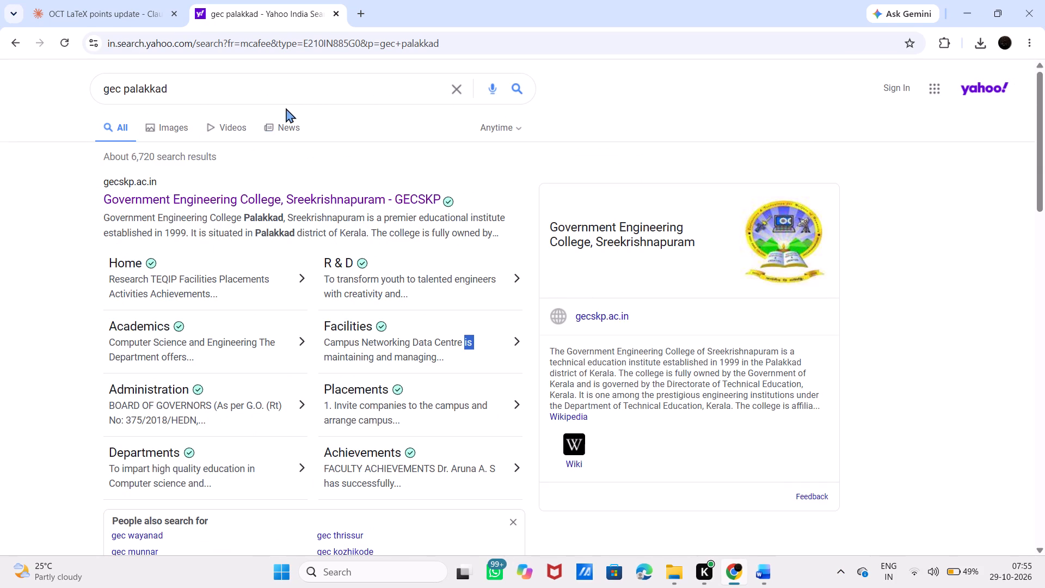
click(204, 82)
key(space)
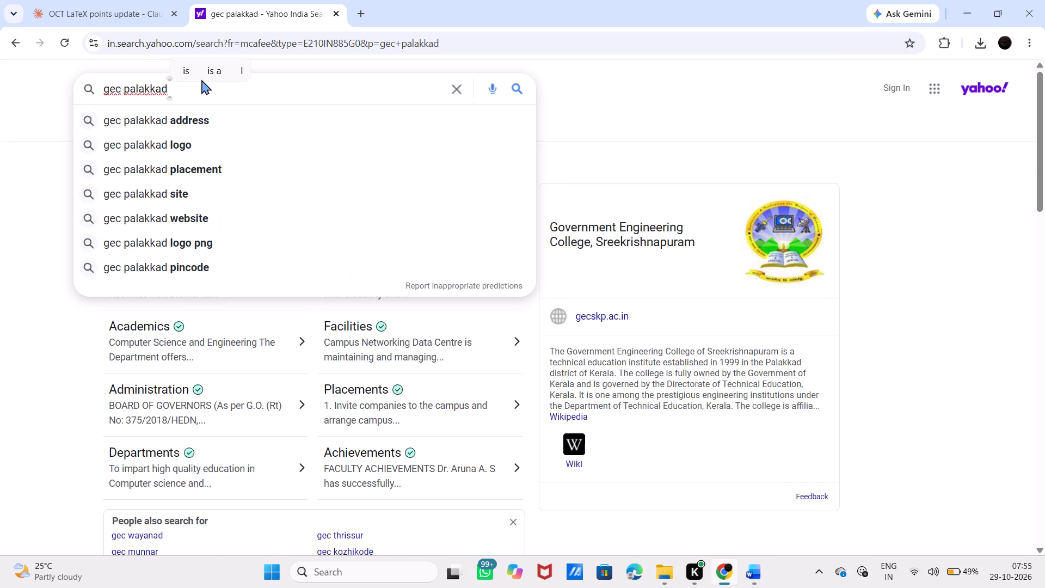
key(i)
text(t fa)
text(cu)
key(l)
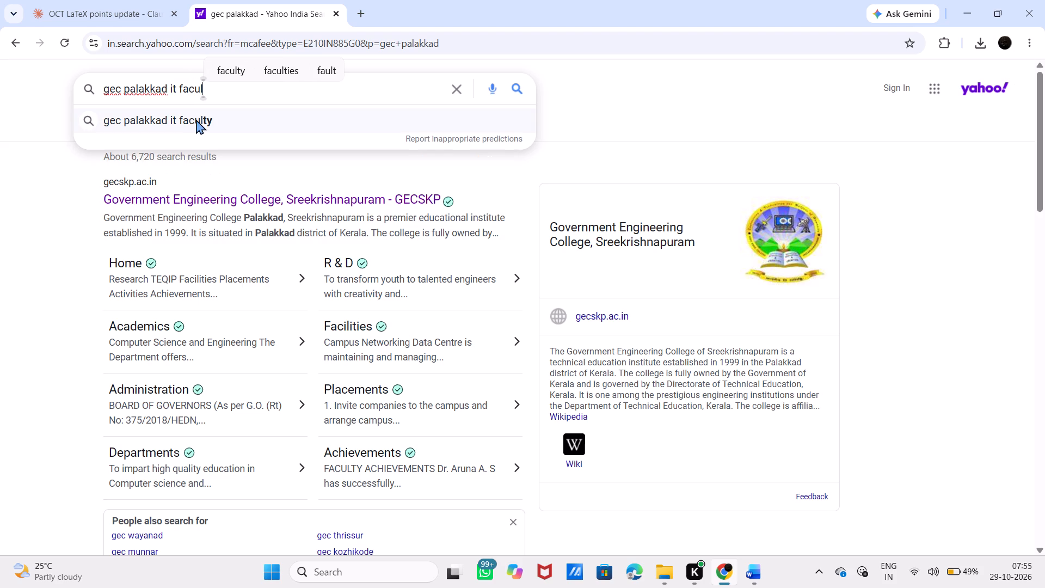
click(196, 119)
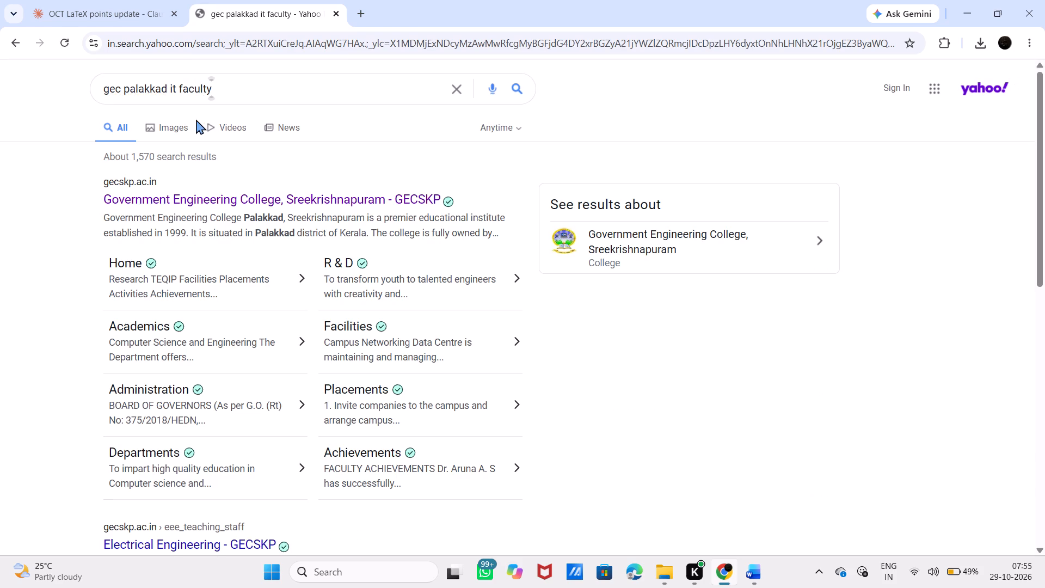
Open the college website from the search results and look through the Information Technology department page for faculty information.
click(230, 206)
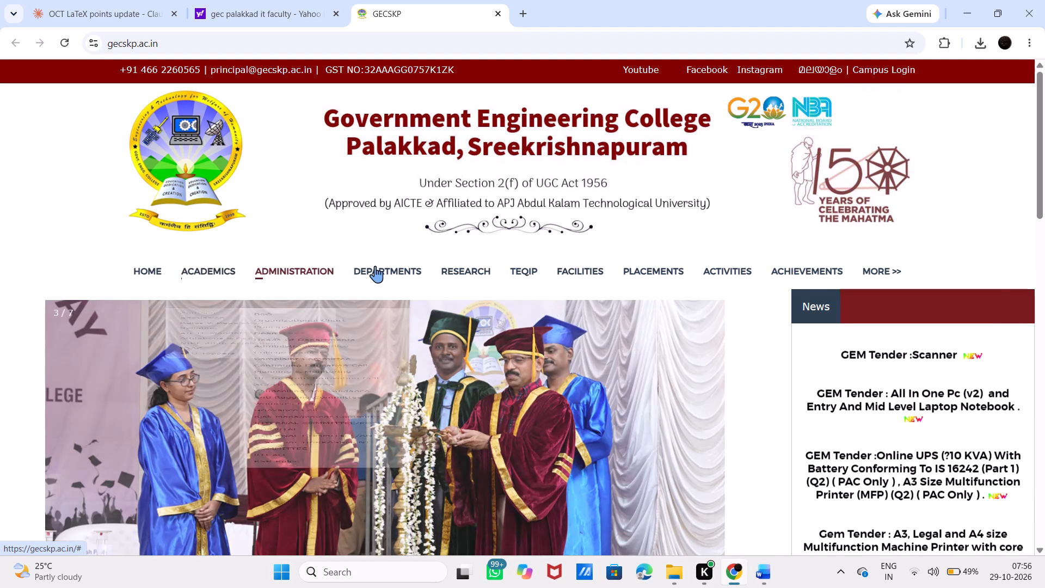
click(380, 266)
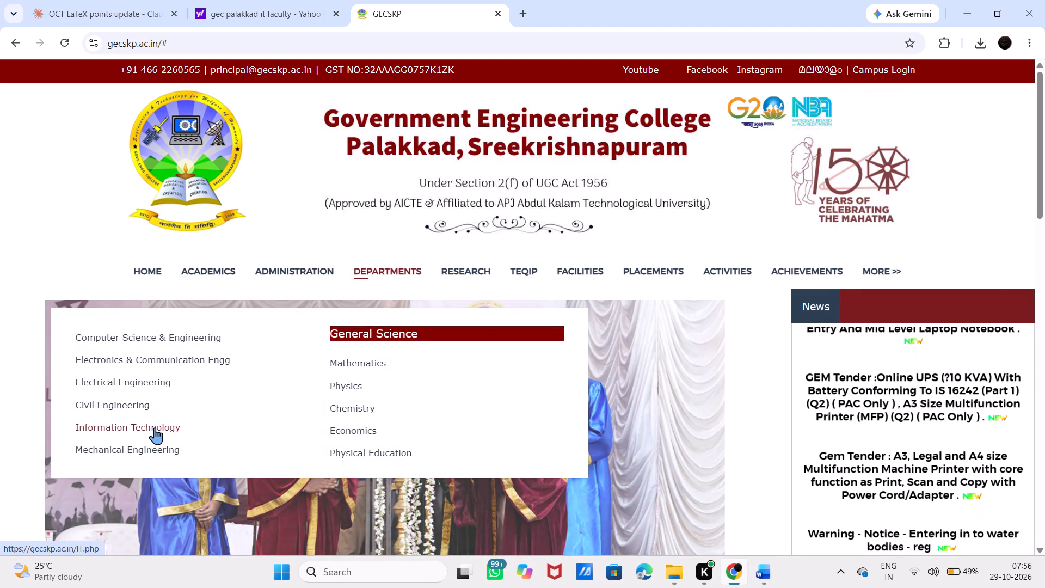
click(155, 427)
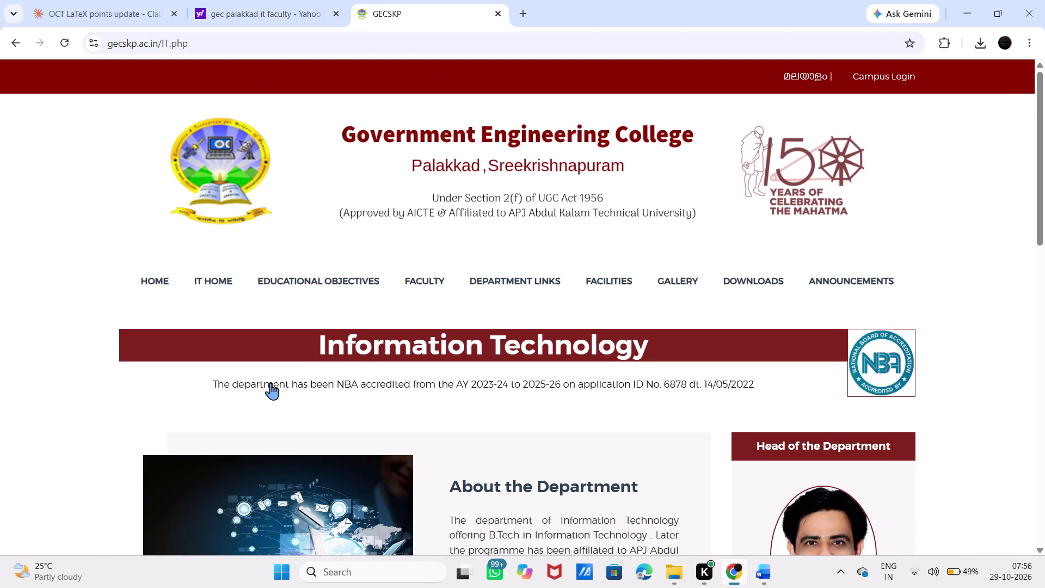
scroll(271, 383, down, 3)
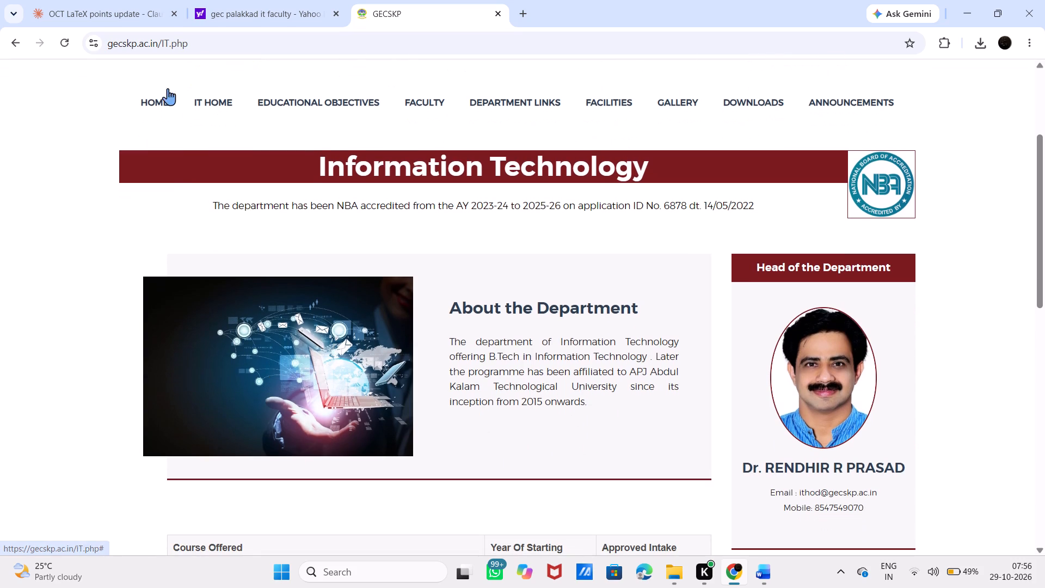
click(200, 100)
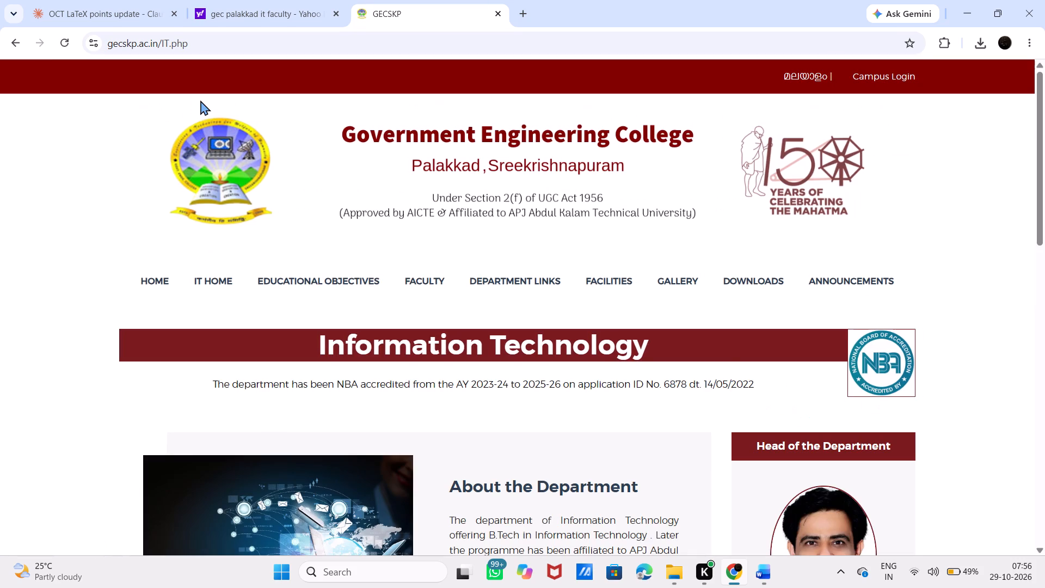
scroll(241, 324, down, 6)
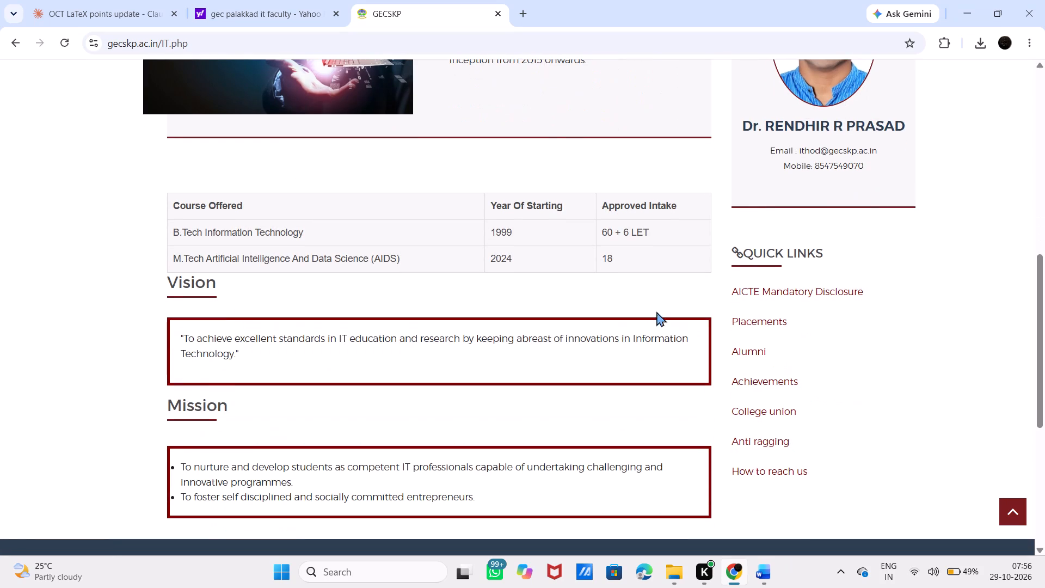
scroll(472, 387, down, 7)
scroll(472, 387, up, 3)
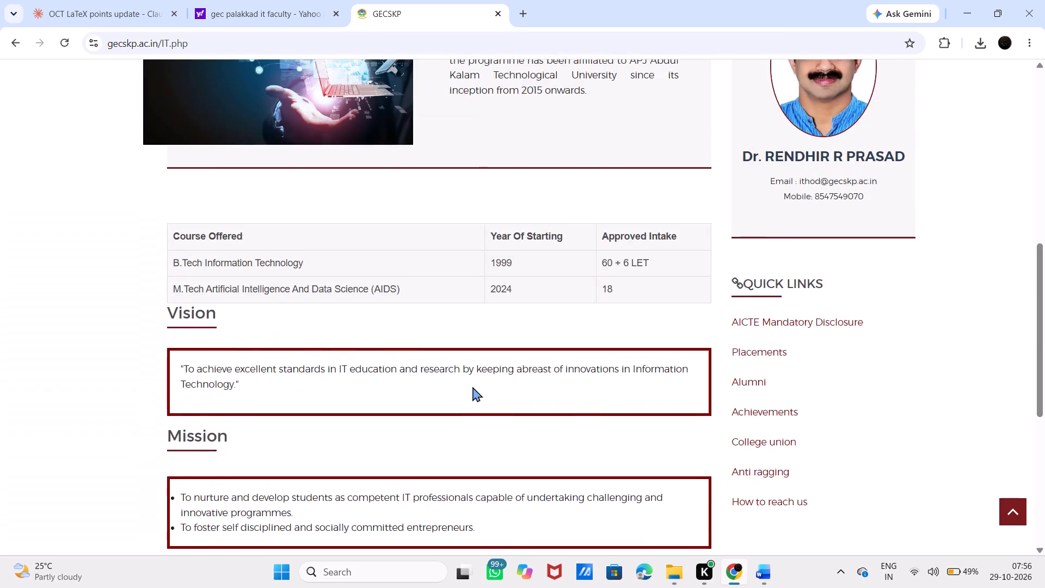
scroll(472, 387, up, 5)
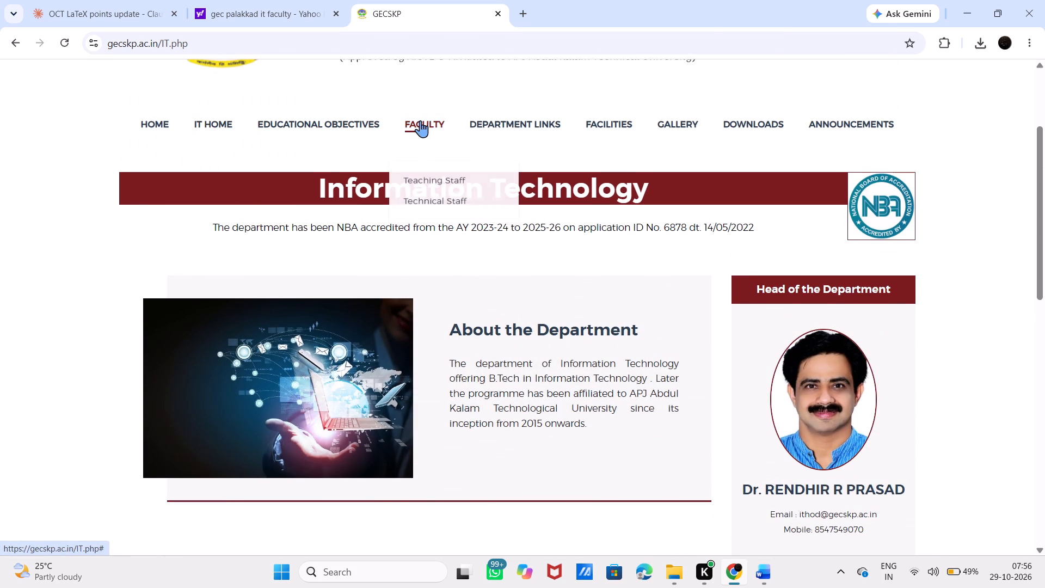
Open the Information Technology department's teaching staff list and copy the name in row 10.
click(439, 182)
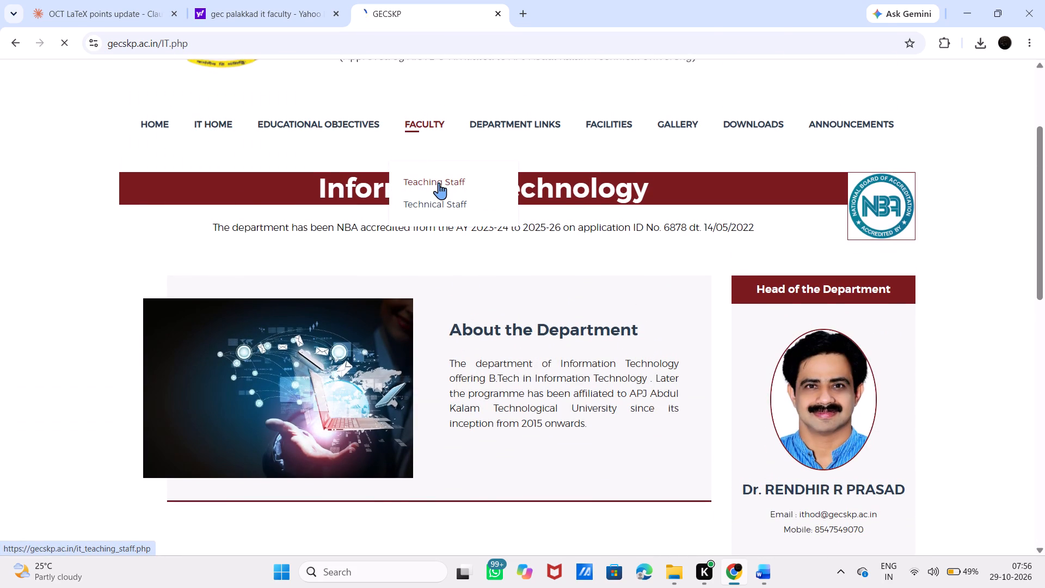
scroll(317, 375, down, 3)
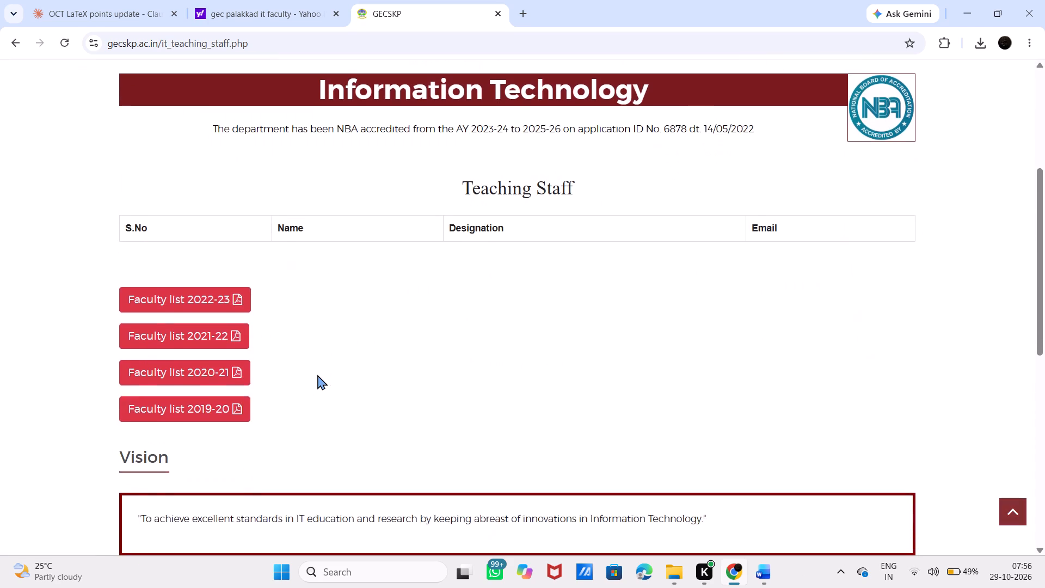
scroll(317, 375, down, 2)
scroll(317, 375, up, 2)
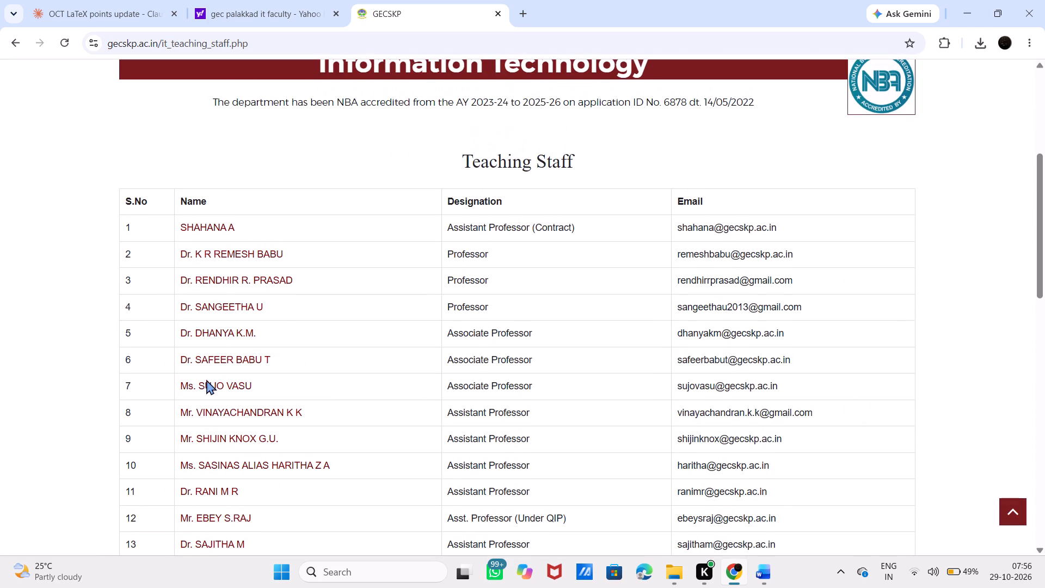
drag(182, 462, 231, 459)
drag(331, 463, 174, 466)
key(ctrl+c)
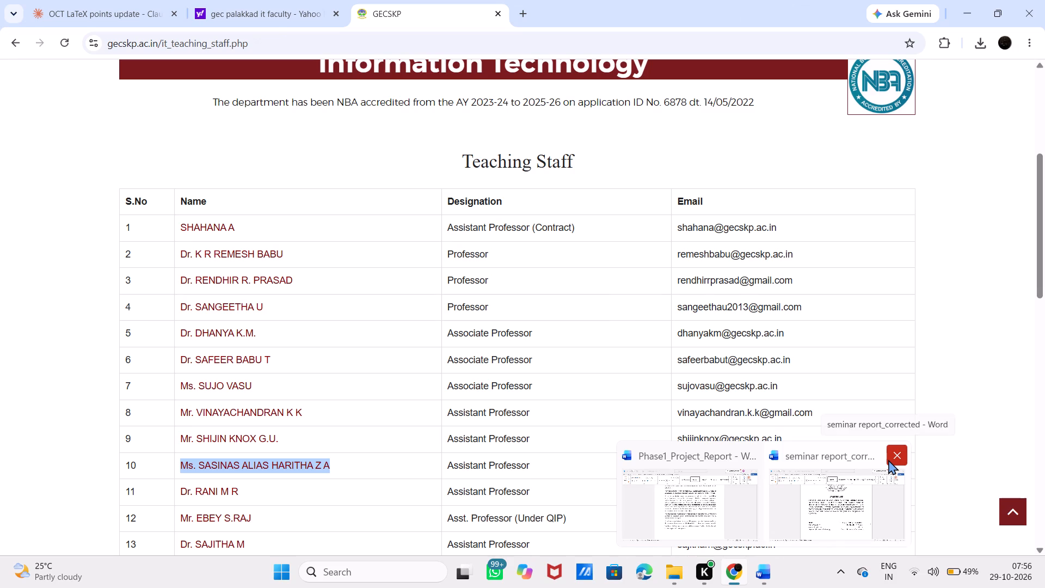
Close the seminar report_corrected document and switch to the Phase1_Project_Report document in Word.
click(888, 460)
click(784, 509)
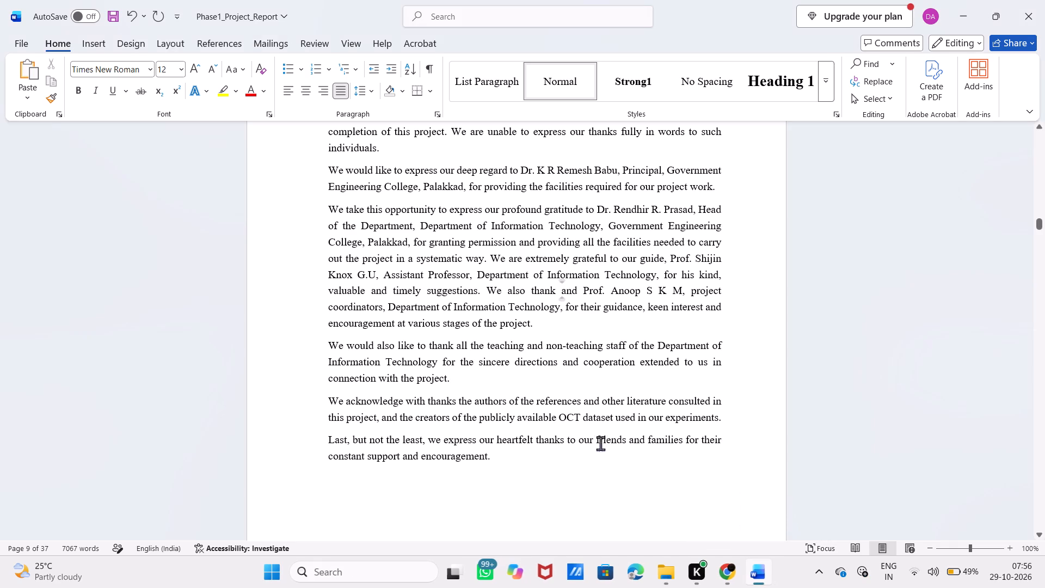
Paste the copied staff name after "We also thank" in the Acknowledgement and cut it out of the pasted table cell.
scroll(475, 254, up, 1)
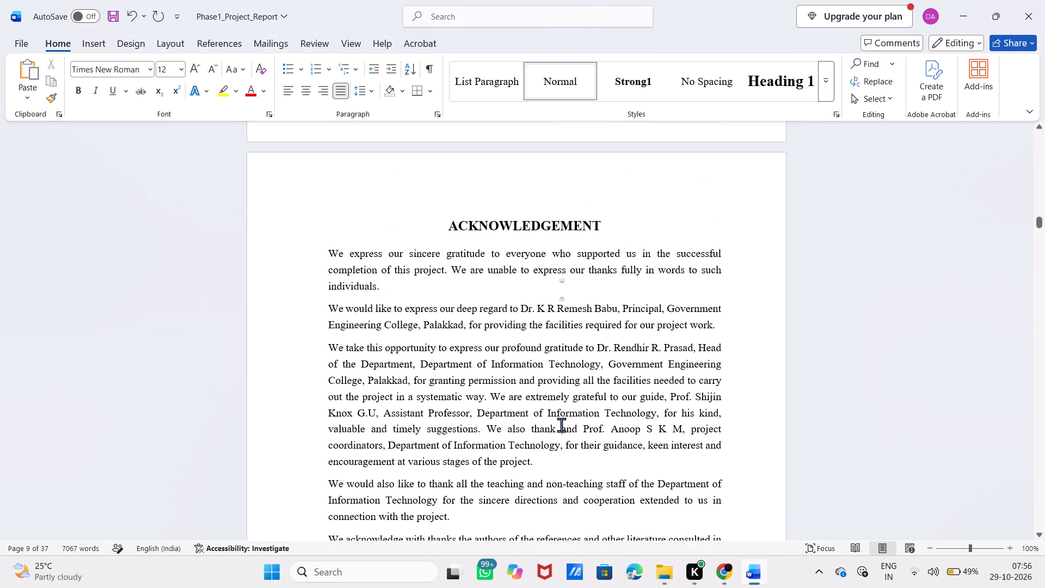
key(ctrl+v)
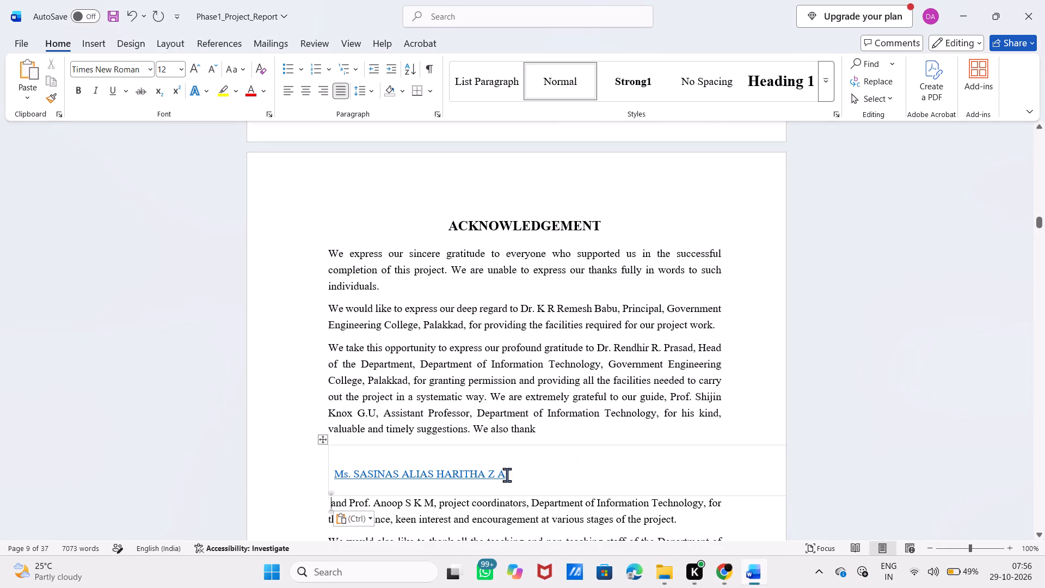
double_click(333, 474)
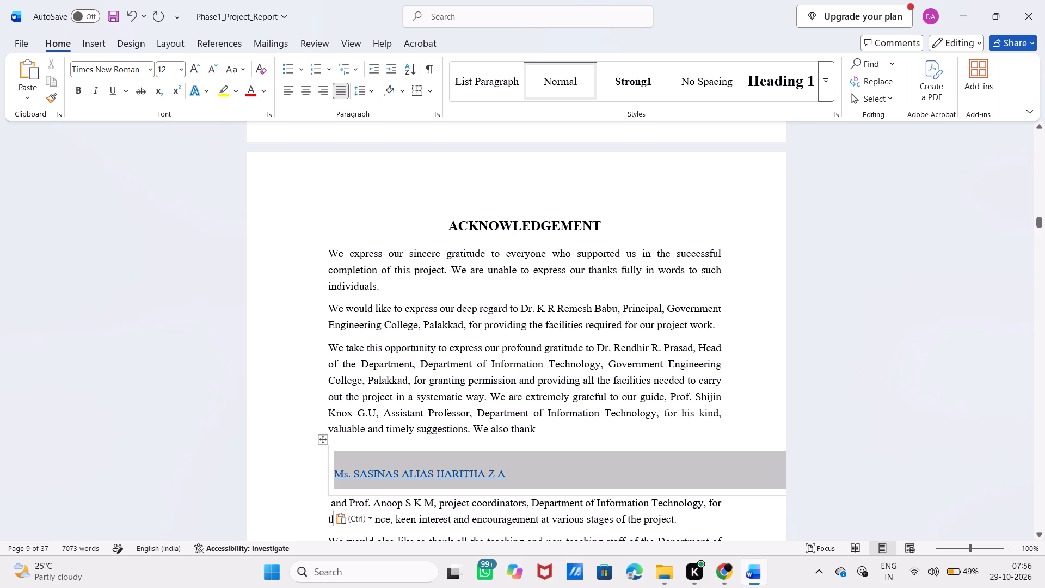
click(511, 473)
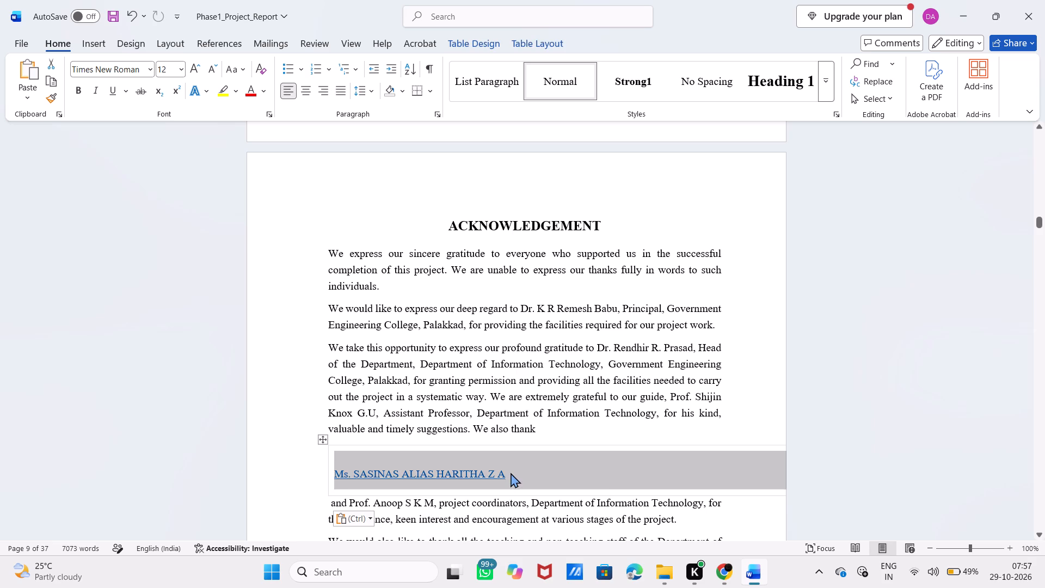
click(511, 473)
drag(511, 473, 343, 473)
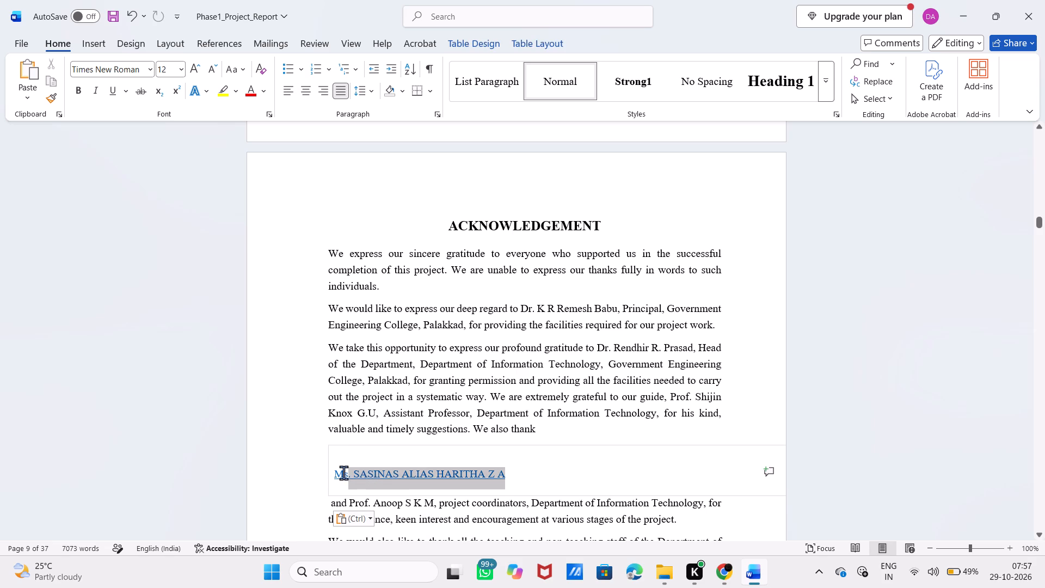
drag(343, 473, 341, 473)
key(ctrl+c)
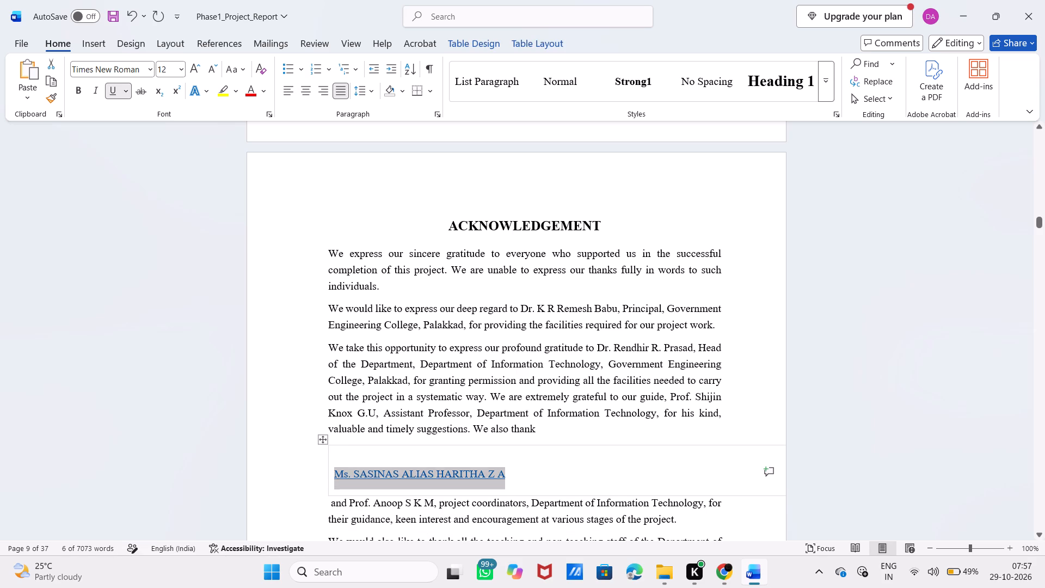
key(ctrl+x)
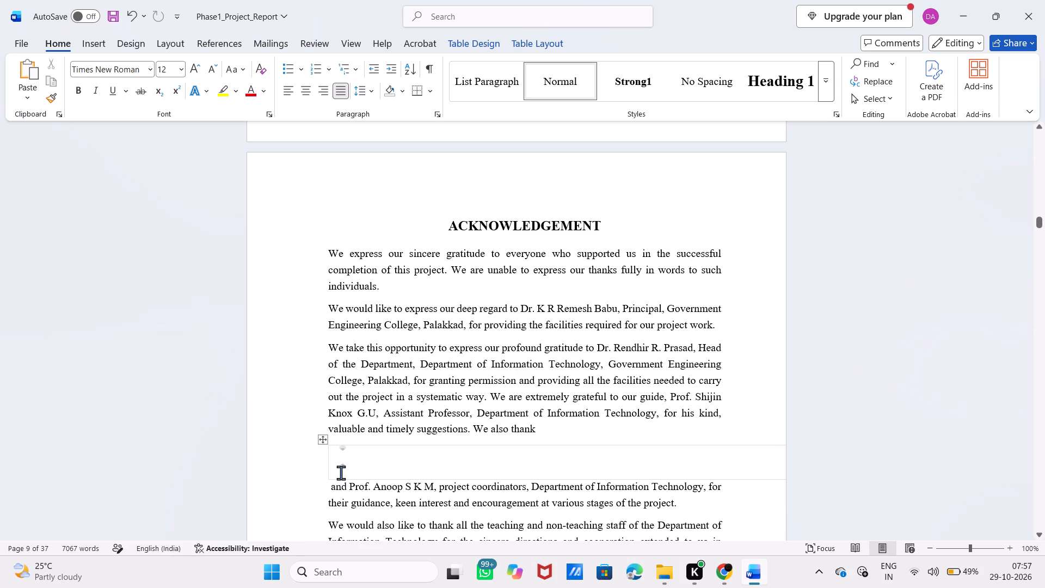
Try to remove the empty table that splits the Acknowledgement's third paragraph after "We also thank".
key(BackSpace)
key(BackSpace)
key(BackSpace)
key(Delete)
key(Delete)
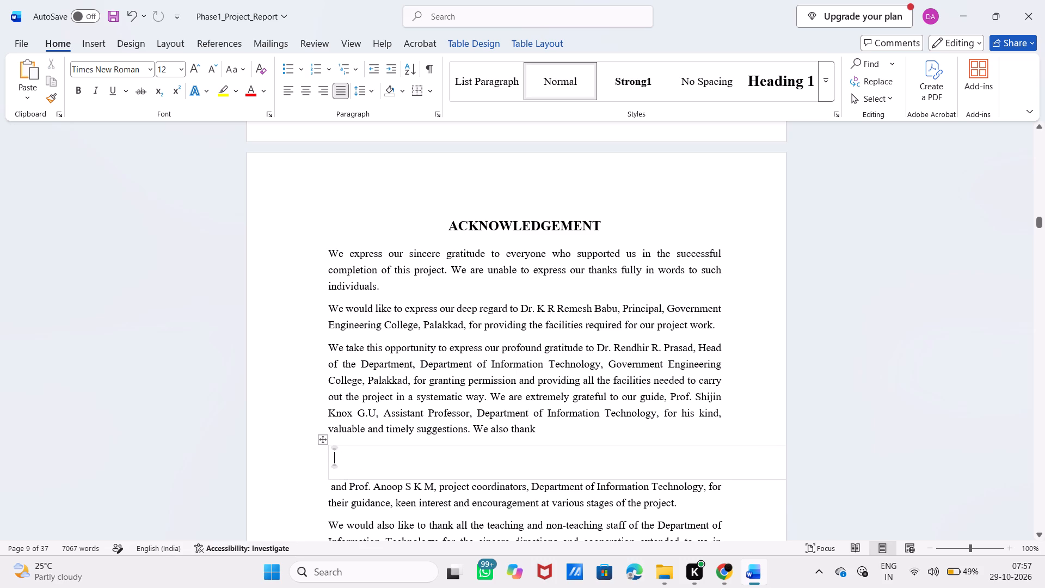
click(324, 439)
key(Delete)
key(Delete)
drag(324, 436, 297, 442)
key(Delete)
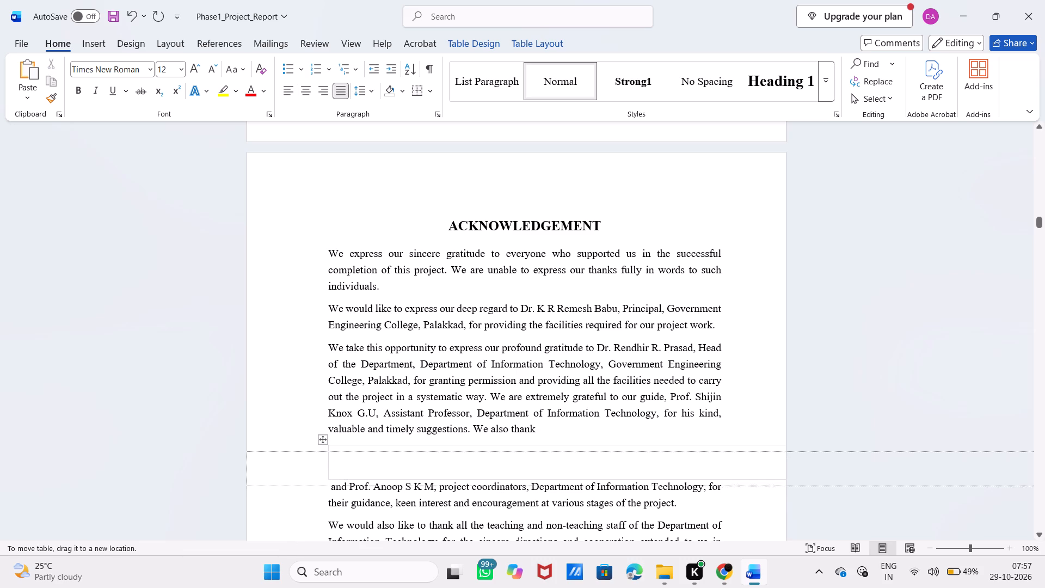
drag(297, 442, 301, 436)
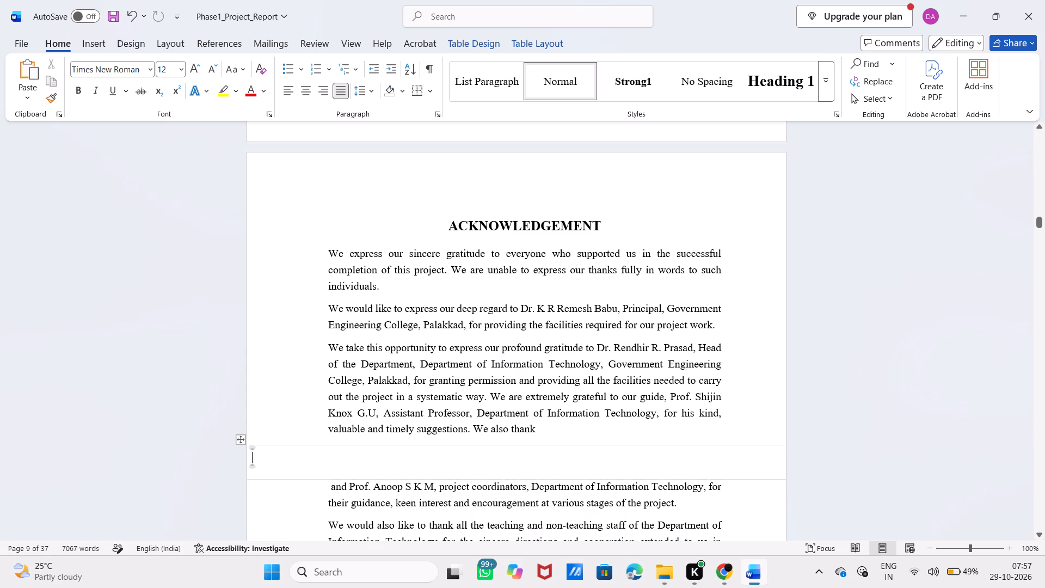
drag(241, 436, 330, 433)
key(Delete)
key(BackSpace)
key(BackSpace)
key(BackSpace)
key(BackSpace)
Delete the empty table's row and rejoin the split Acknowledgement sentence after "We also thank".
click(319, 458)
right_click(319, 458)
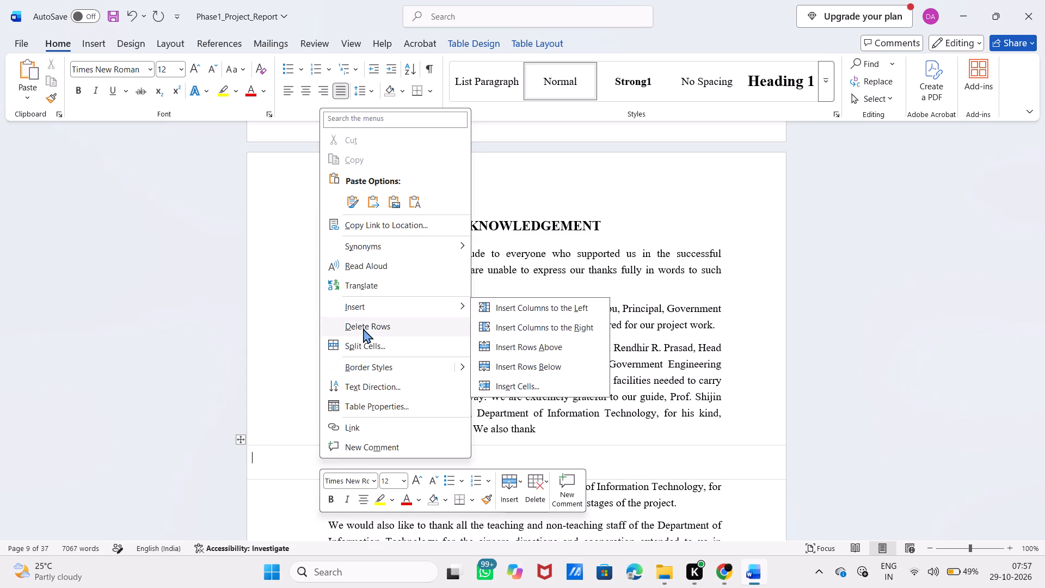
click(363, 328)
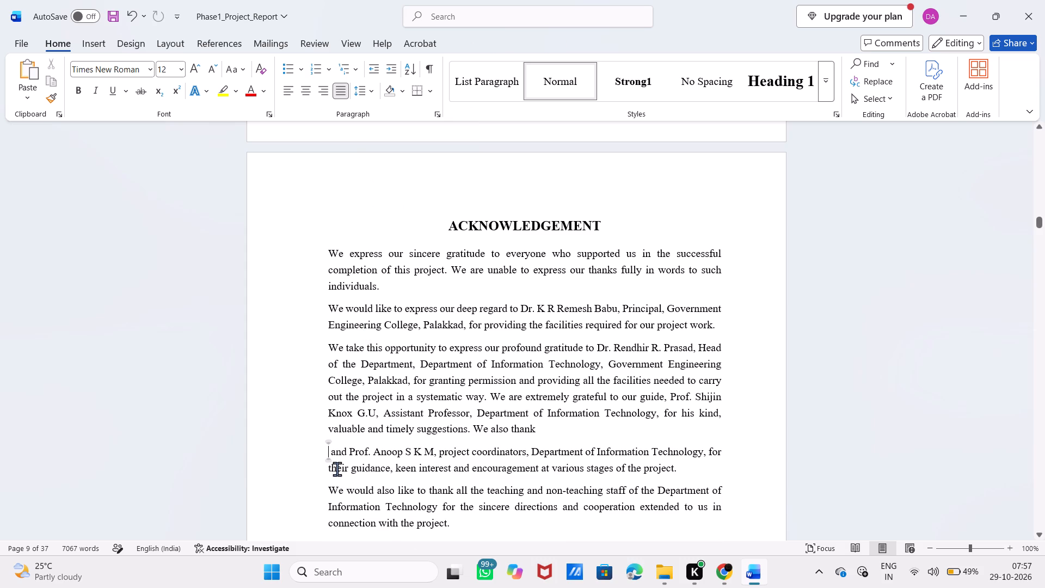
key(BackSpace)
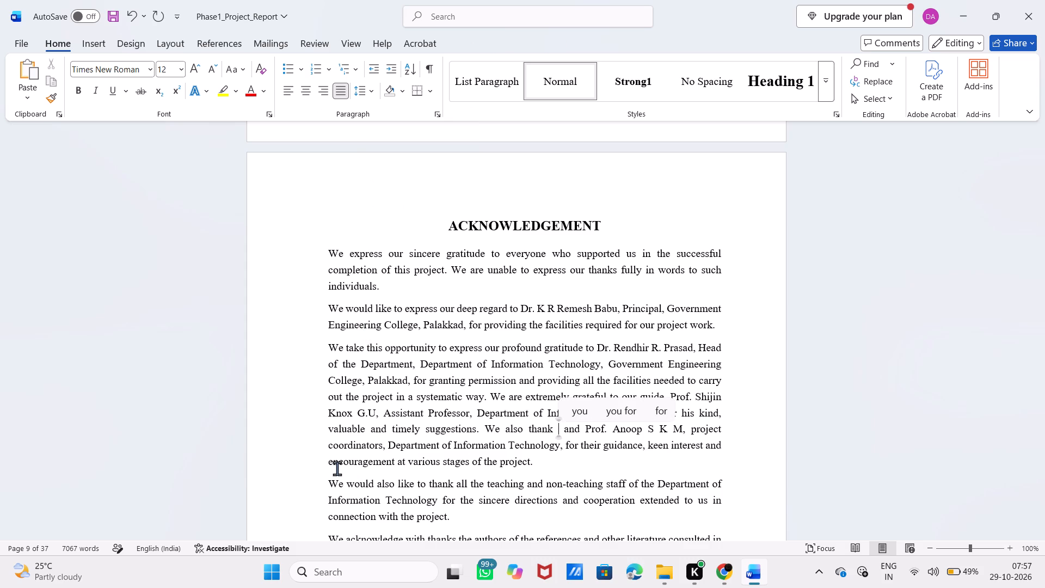
Paste the copied project coordinator's name after "We also thank" in the Acknowledgement's third paragraph.
key(ctrl+v)
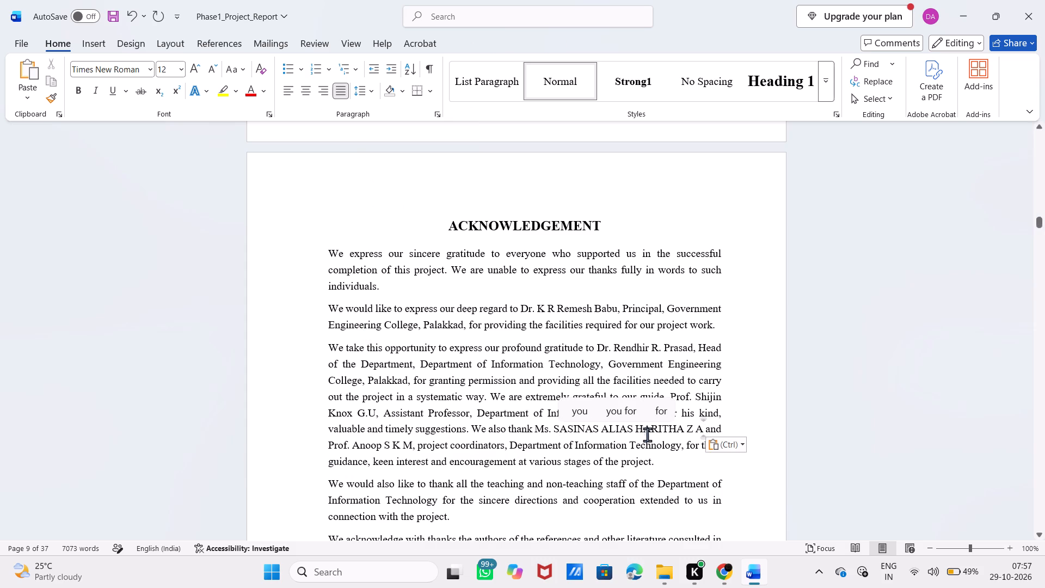
Start recasing the pasted coordinator's name from all capitals to initial capitals, from its first word to the opening letters of the third.
click(599, 427)
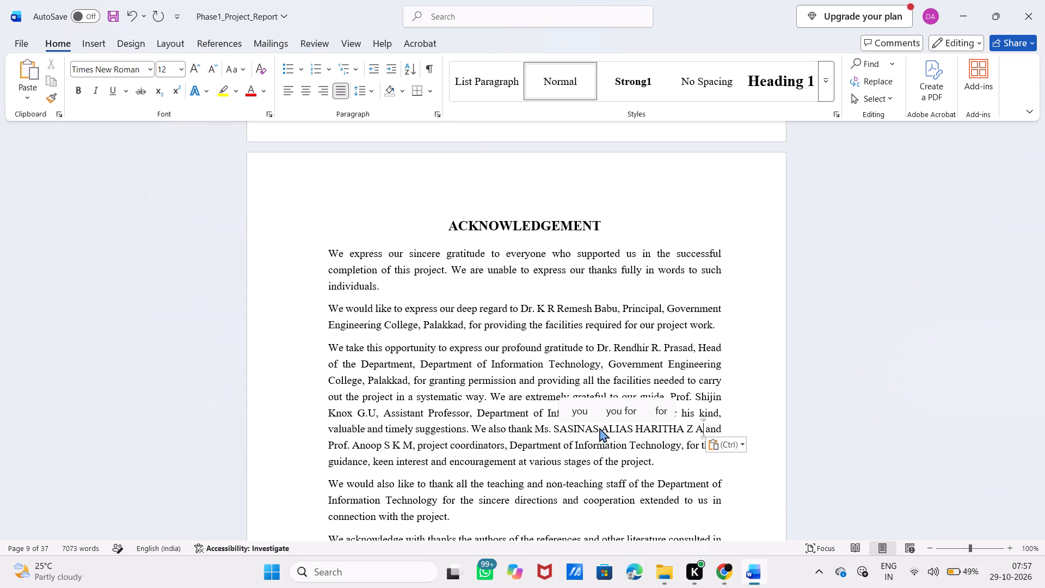
click(599, 427)
key(Left)
key(Left)
key(Left)
key(Left)
key(Left)
key(Left)
key(Left)
key(Left)
key(Left)
key(Left)
key(Left)
key(Left)
key(Left)
key(Left)
key(Left)
key(Left)
key(Left)
key(Left)
key(Left)
key(Left)
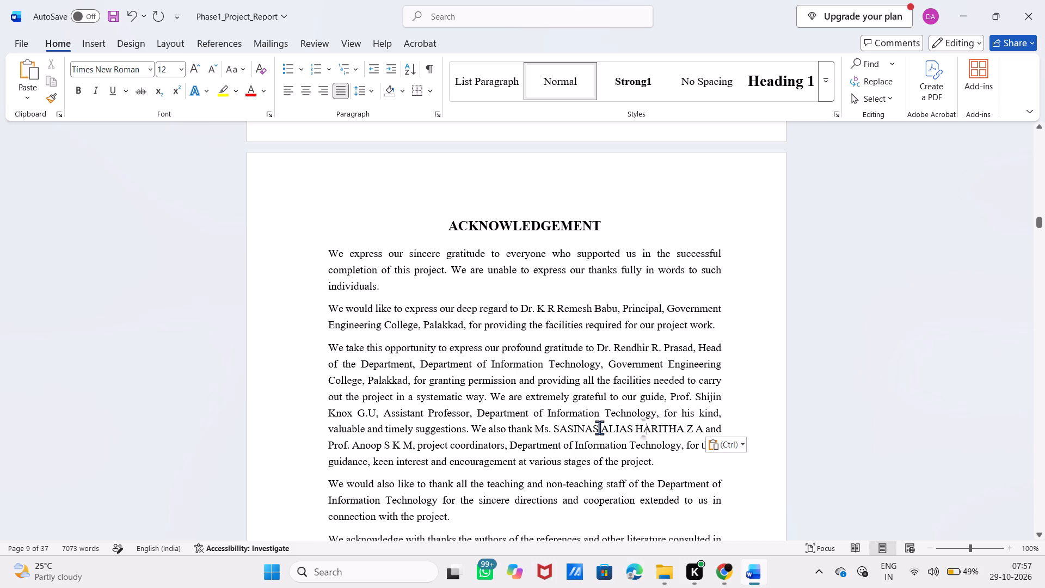
Recase the first word of the pasted coordinator's name after "Ms." so that only its initial letter is capital.
key(Right)
key(Left)
key(Left)
key(Left)
key(Left)
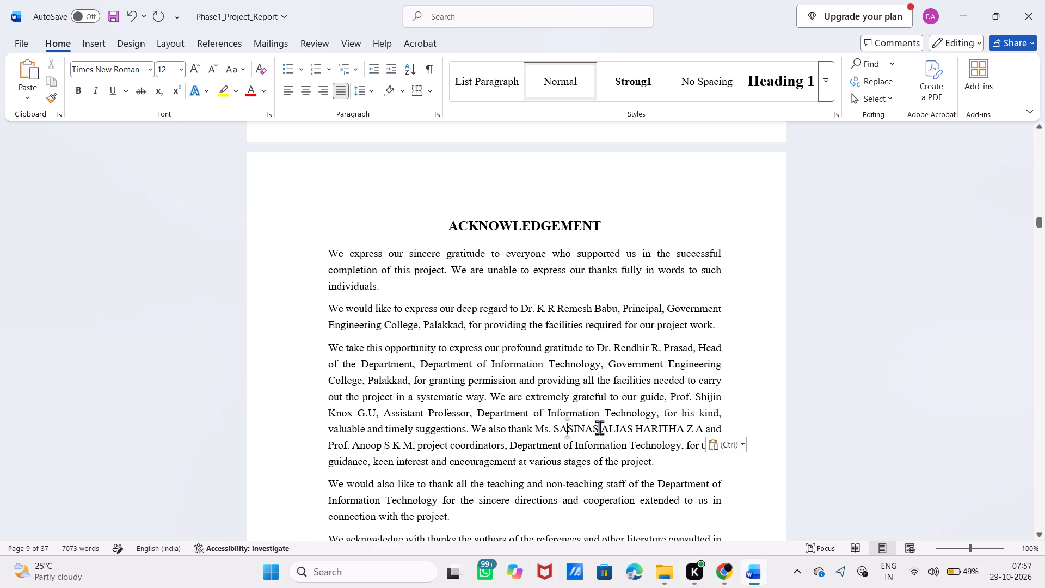
key(Left)
key(Right)
key(BackSpace)
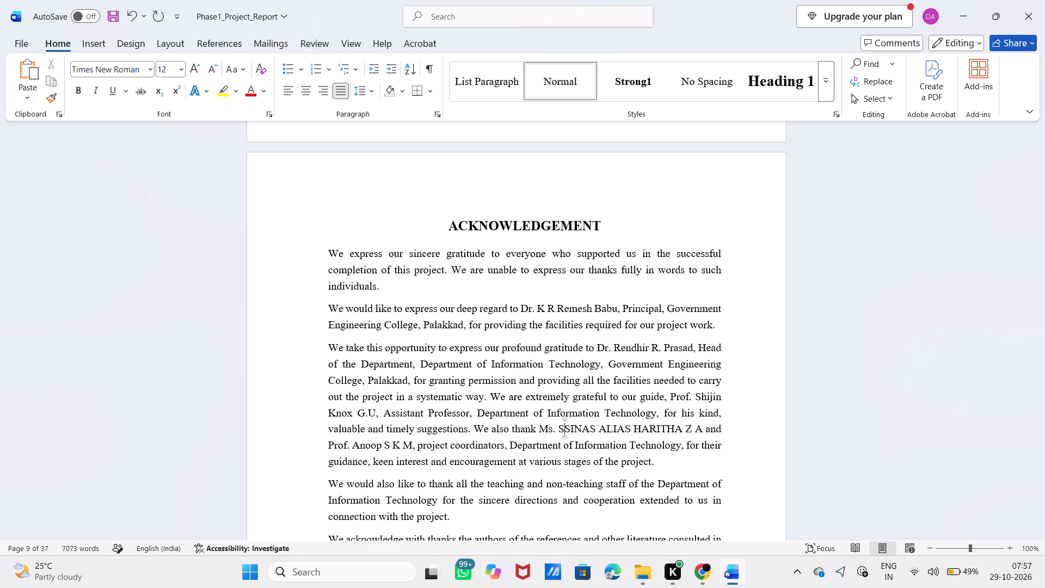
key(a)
key(Right)
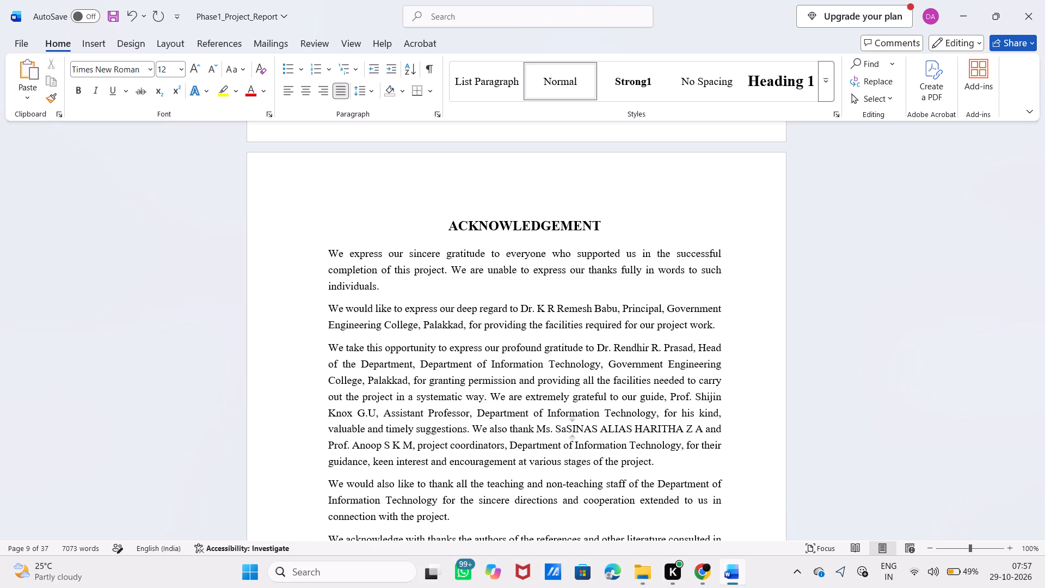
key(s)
key(BackSpace)
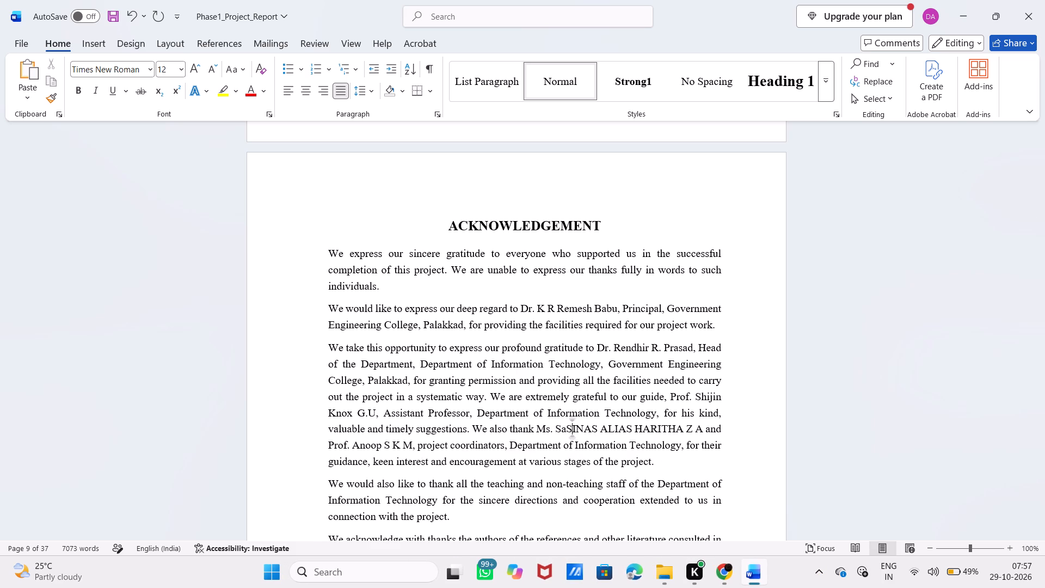
key(BackSpace)
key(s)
key(Right)
key(BackSpace)
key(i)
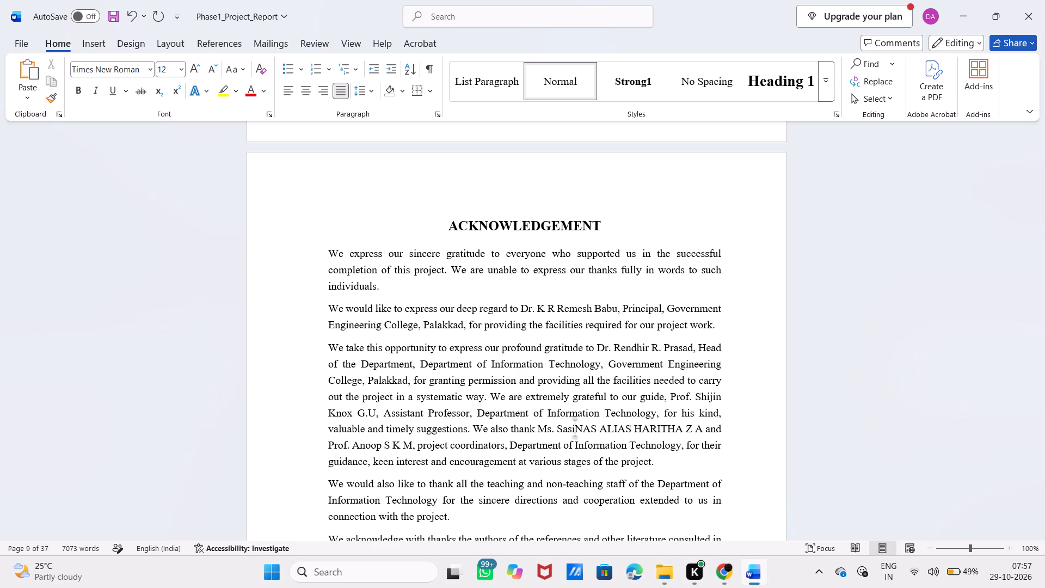
key(Right)
key(BackSpace)
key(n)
key(Right)
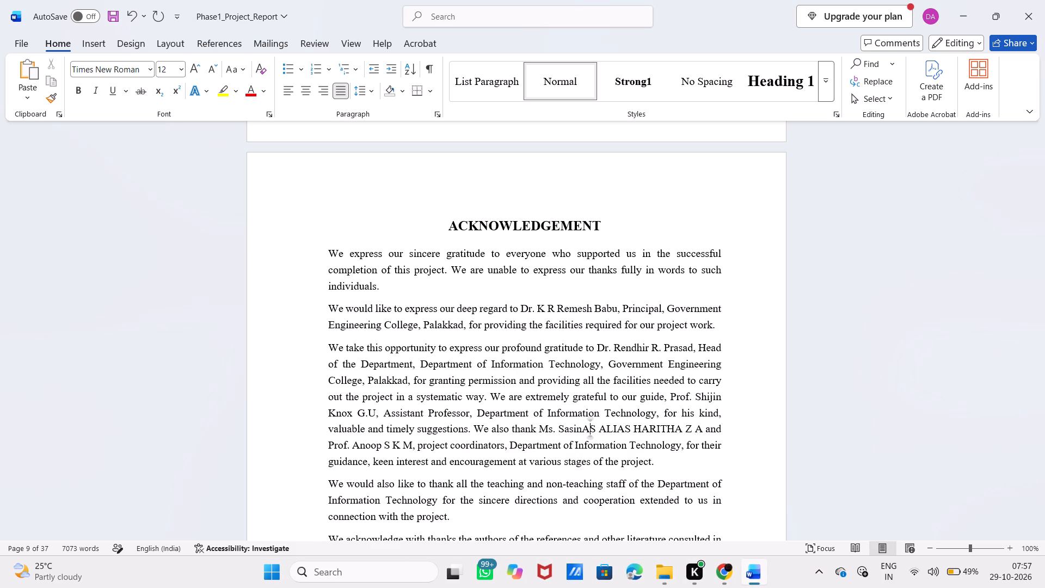
key(BackSpace)
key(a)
key(Right)
key(BackSpace)
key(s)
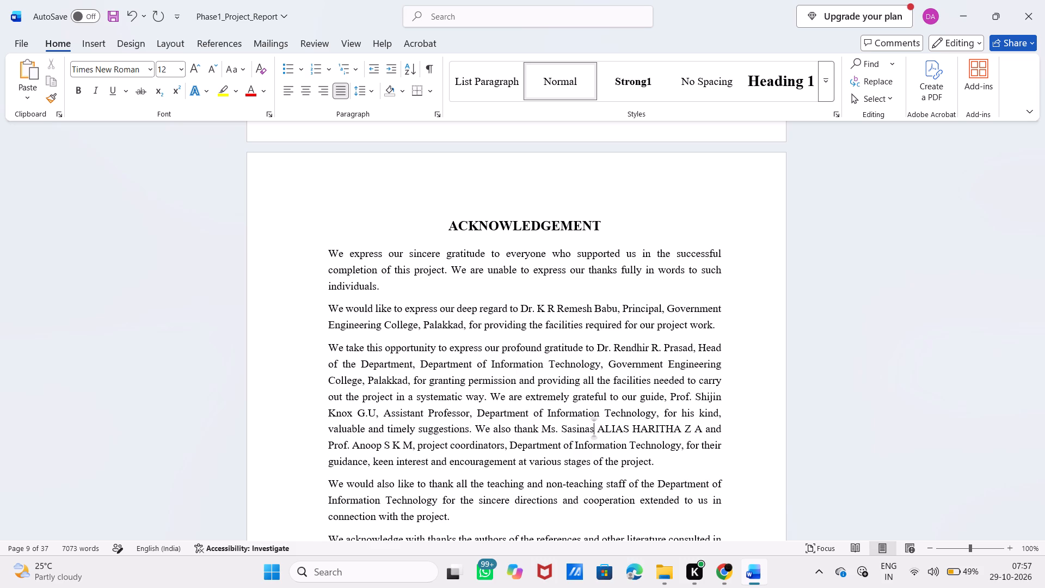
Retype the second word of the coordinator's name in lowercase after its initial capital.
key(Right)
key(Right)
key(Right)
key(BackSpace)
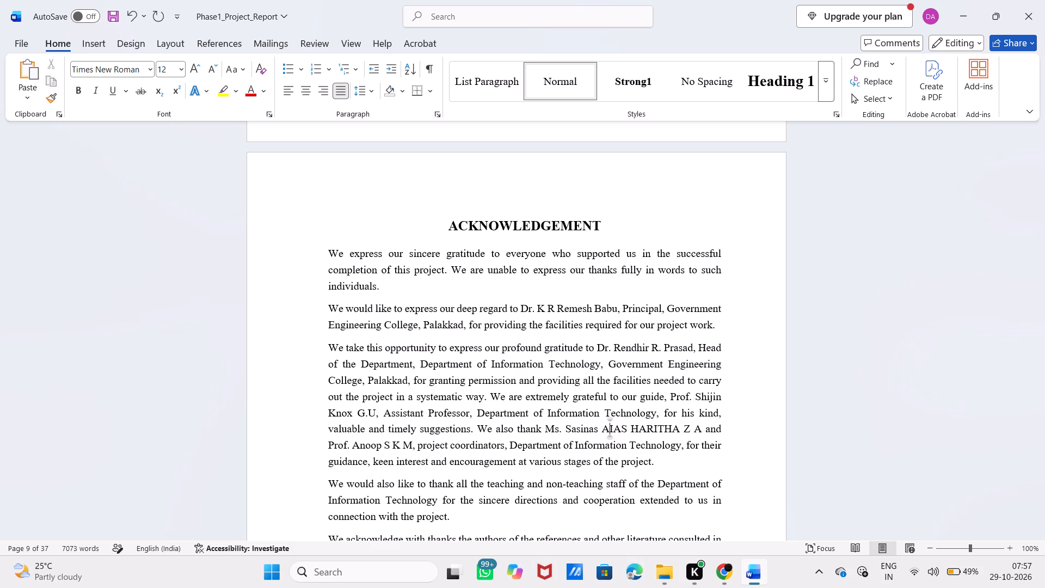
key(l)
key(Right)
key(BackSpace)
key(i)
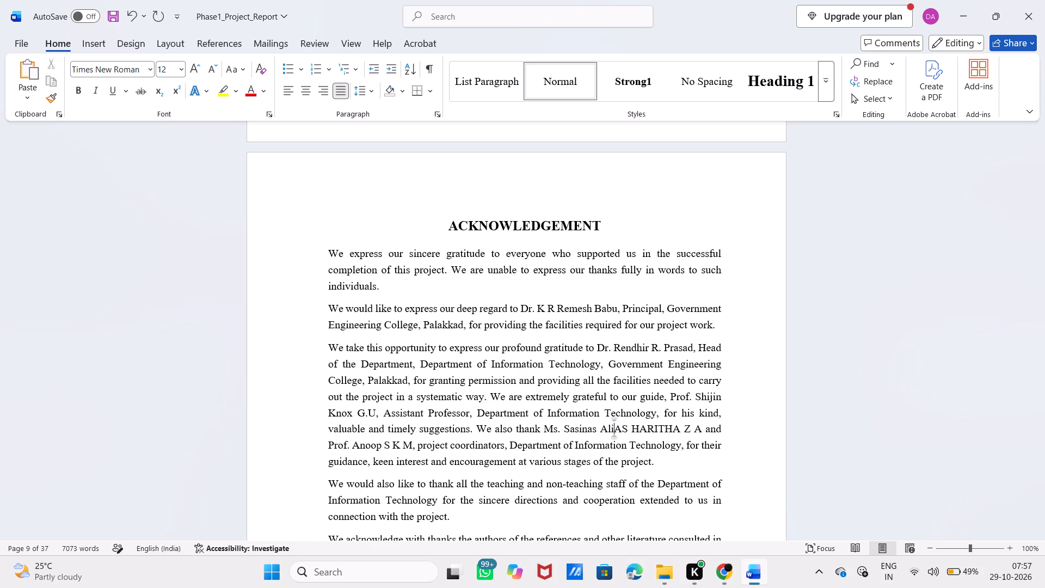
key(Right)
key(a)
key(Right)
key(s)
key(BackSpace)
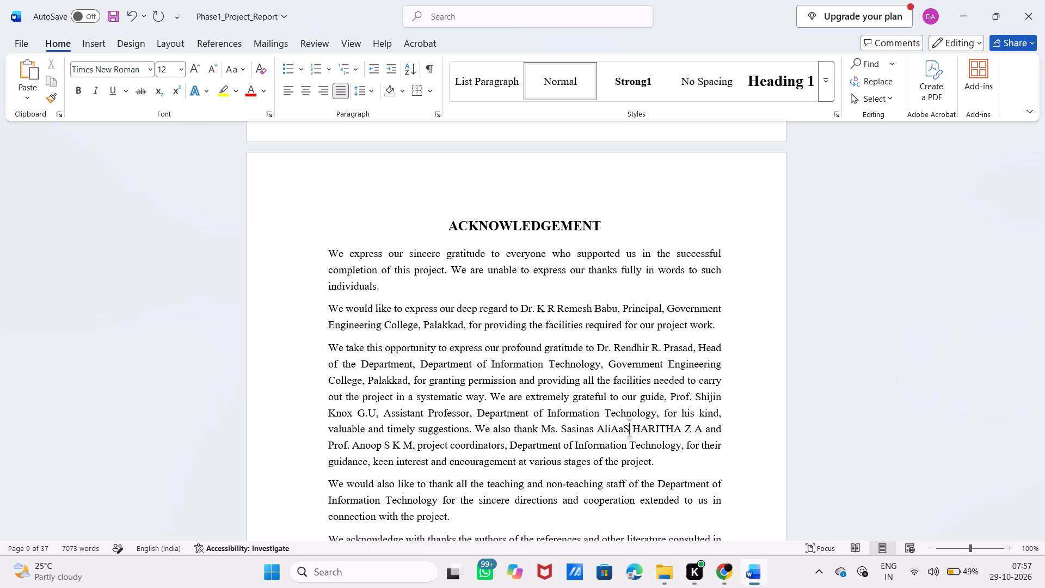
key(BackSpace)
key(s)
Start recasing the third word of the coordinator's name, putting its second and third letters in lowercase.
key(Right)
key(Right)
key(Right)
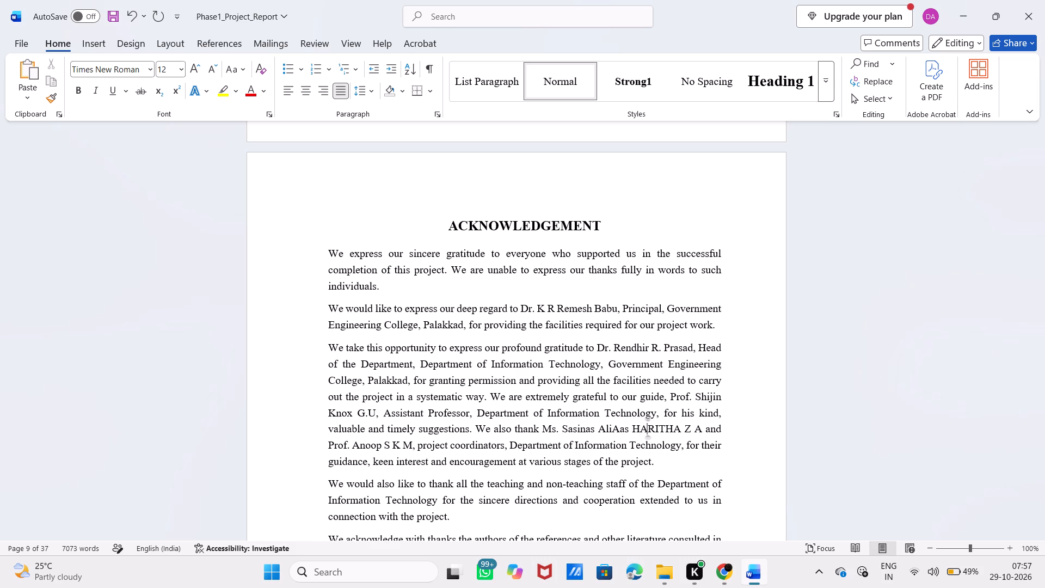
key(BackSpace)
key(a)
key(Right)
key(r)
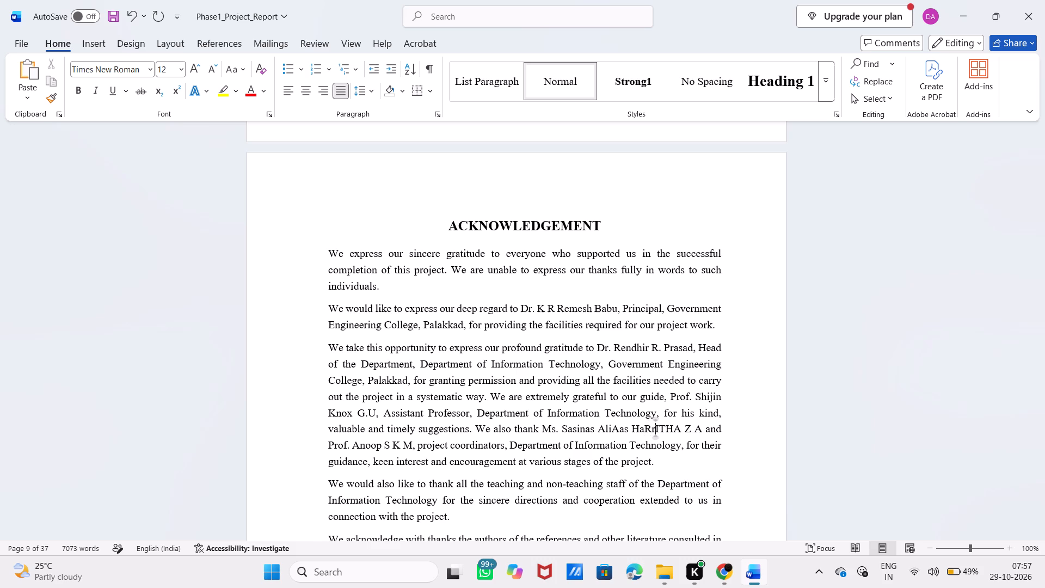
key(Left)
key(BackSpace)
key(Right)
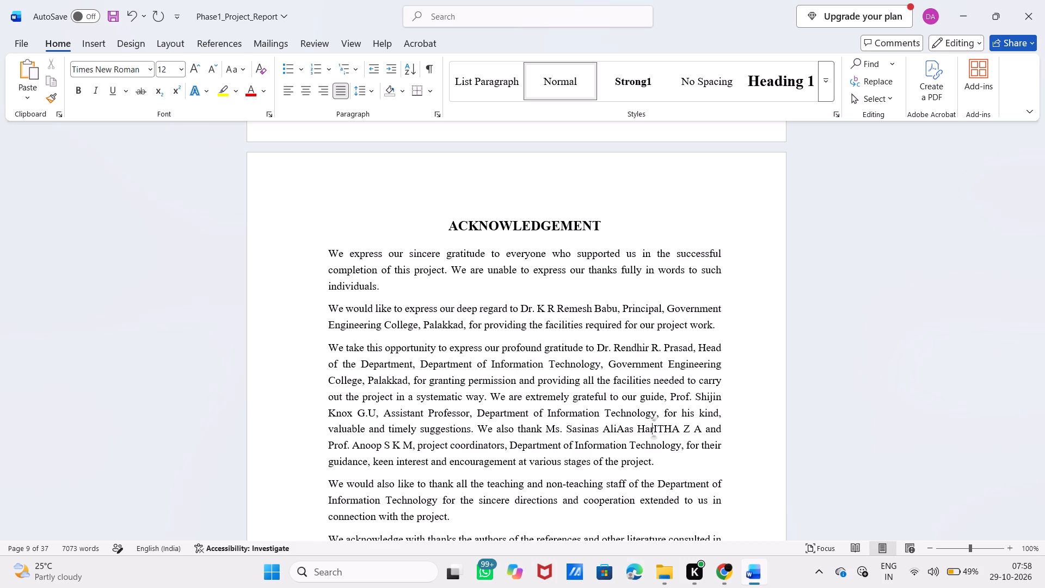
Change the remaining capitals in the third word of the coordinator's name to lower case.
key(Right)
key(BackSpace)
key(i)
key(Right)
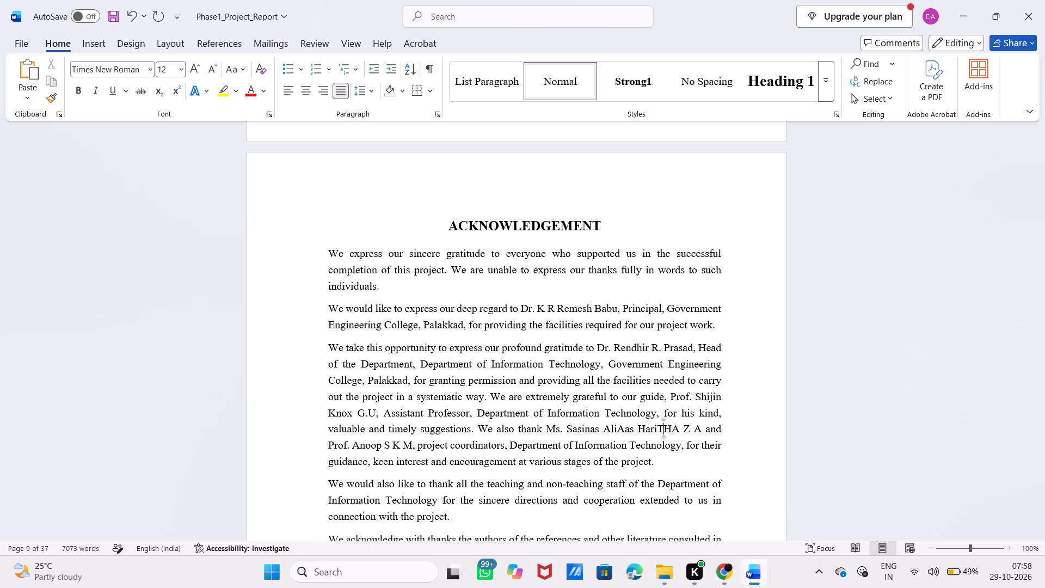
key(BackSpace)
key(t)
key(Right)
key(BackSpace)
key(h)
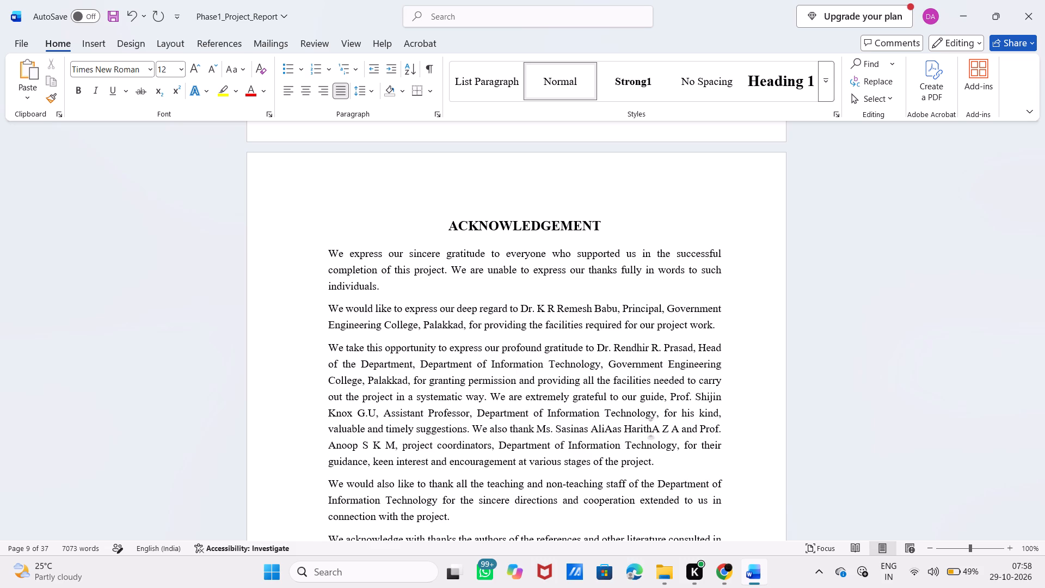
key(Right)
key(BackSpace)
key(a)
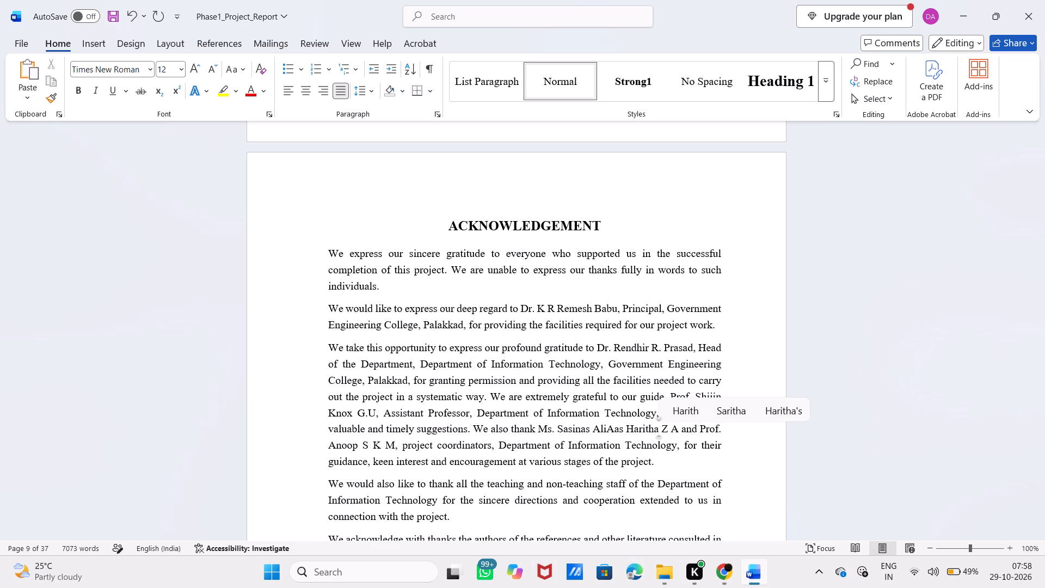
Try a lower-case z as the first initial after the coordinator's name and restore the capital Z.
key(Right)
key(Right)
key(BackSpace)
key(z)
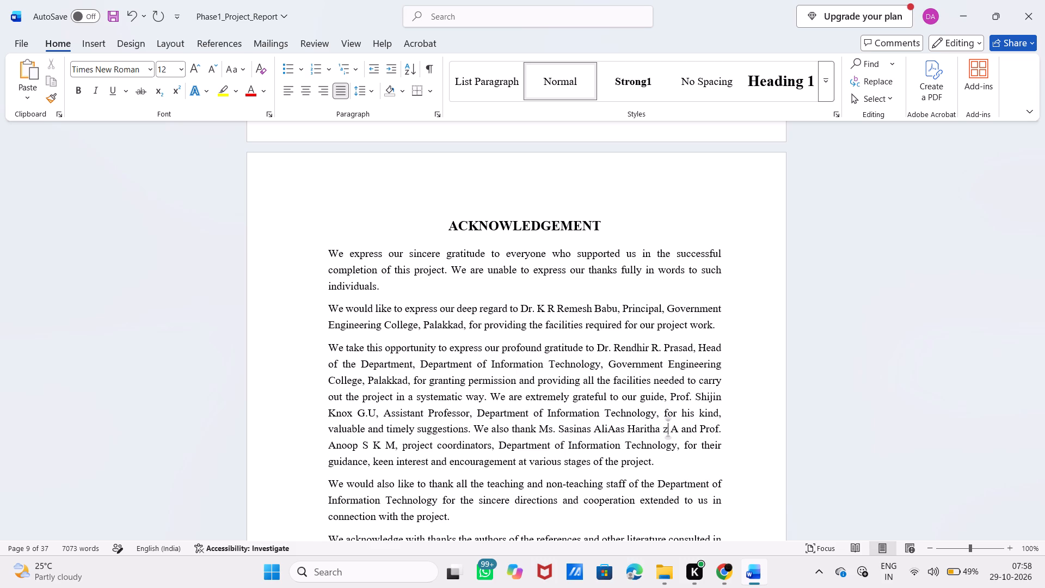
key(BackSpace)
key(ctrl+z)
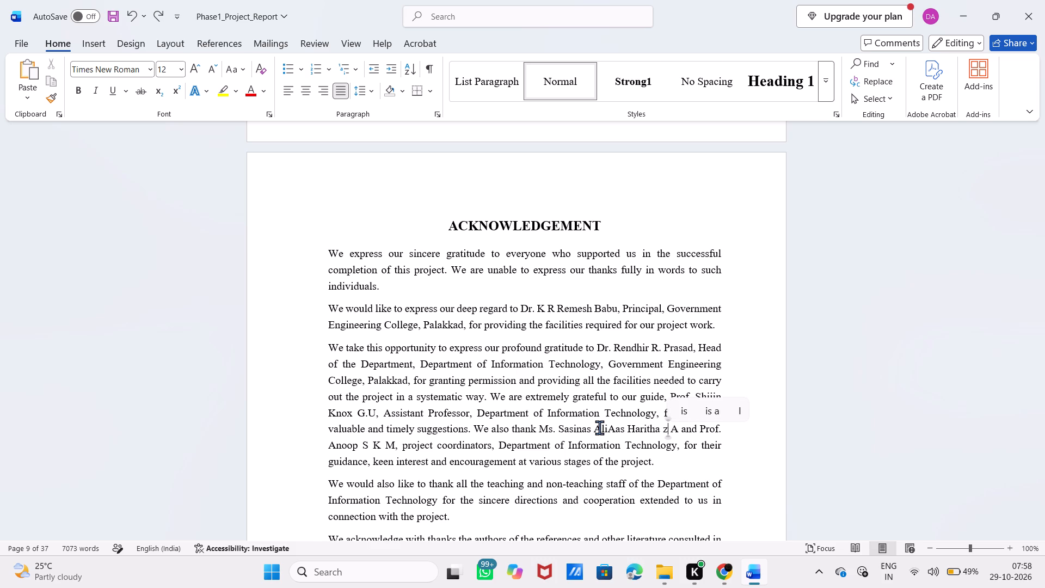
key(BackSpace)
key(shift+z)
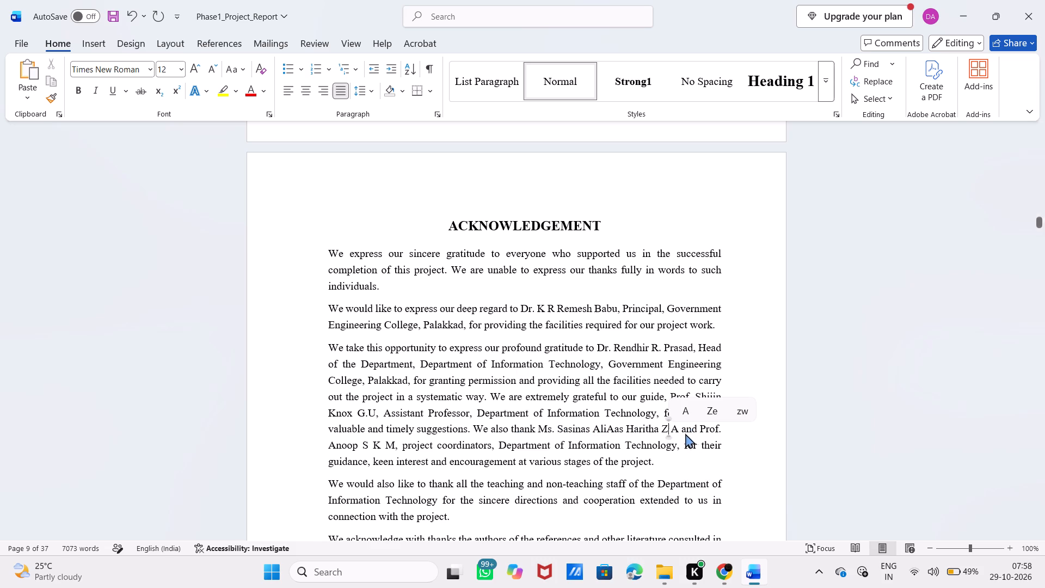
Delete the second project coordinator's name following "and Prof." in the Acknowledgement's third paragraph.
click(396, 445)
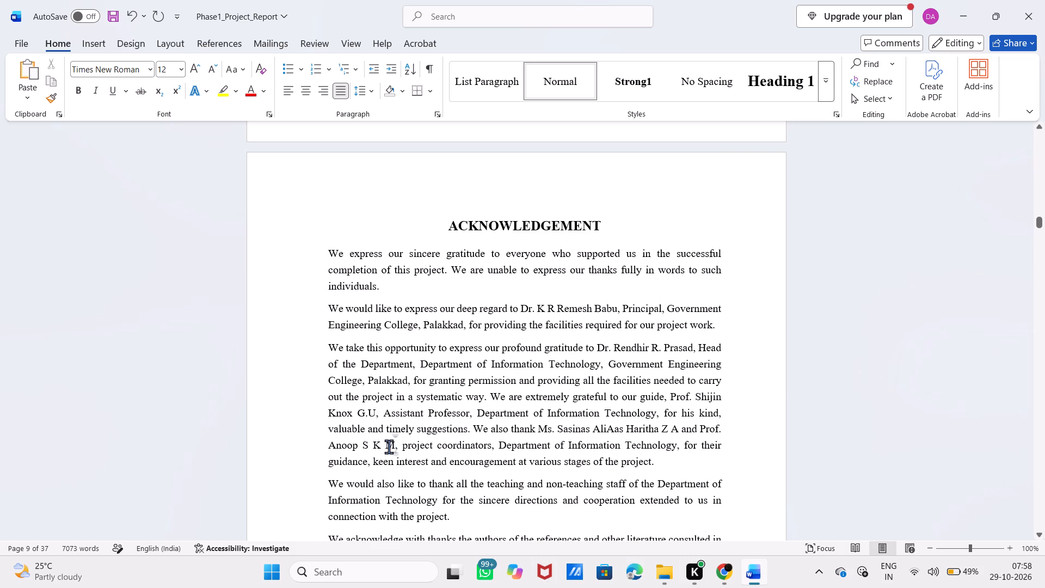
drag(394, 444, 335, 444)
key(BackSpace)
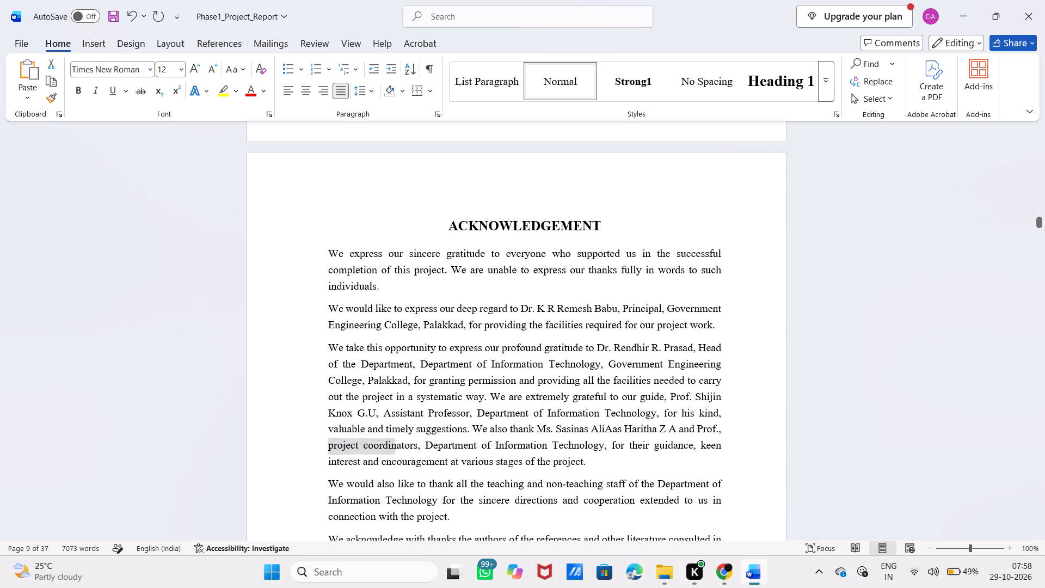
Copy the Head of the Department's name from the signature block on the certificate page.
scroll(416, 381, up, 6)
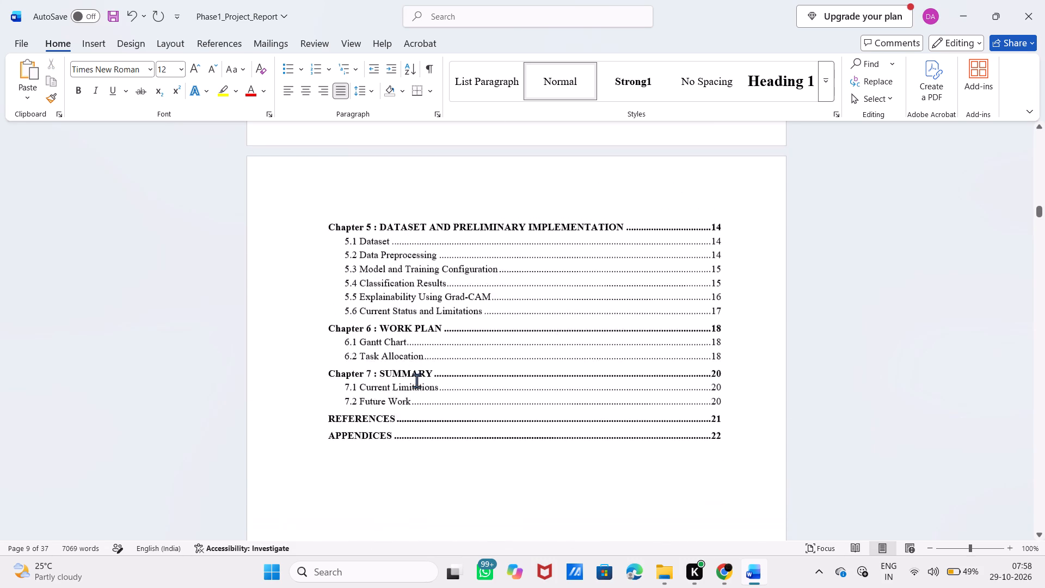
scroll(416, 381, up, 7)
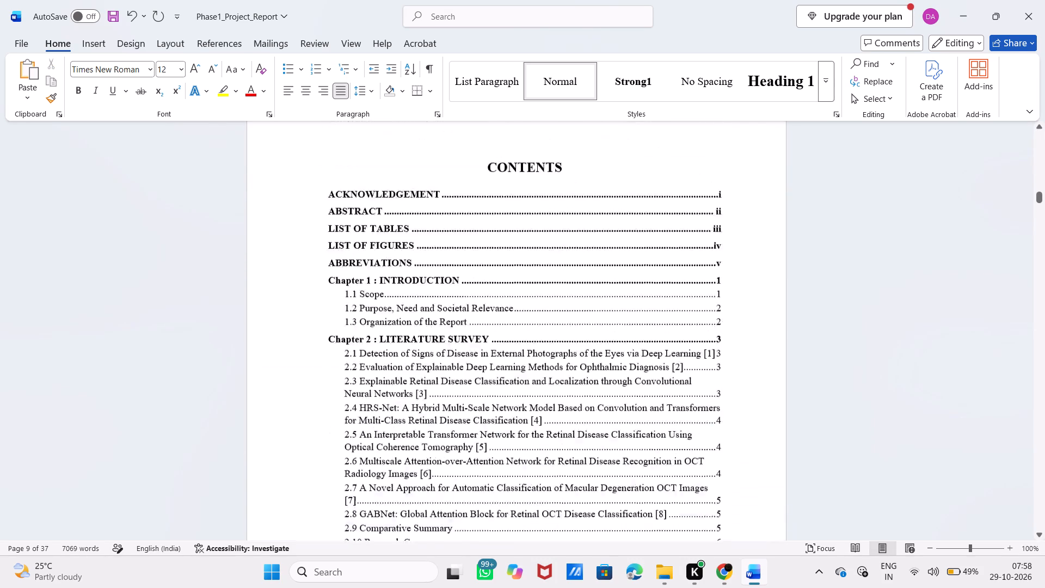
scroll(416, 381, up, 4)
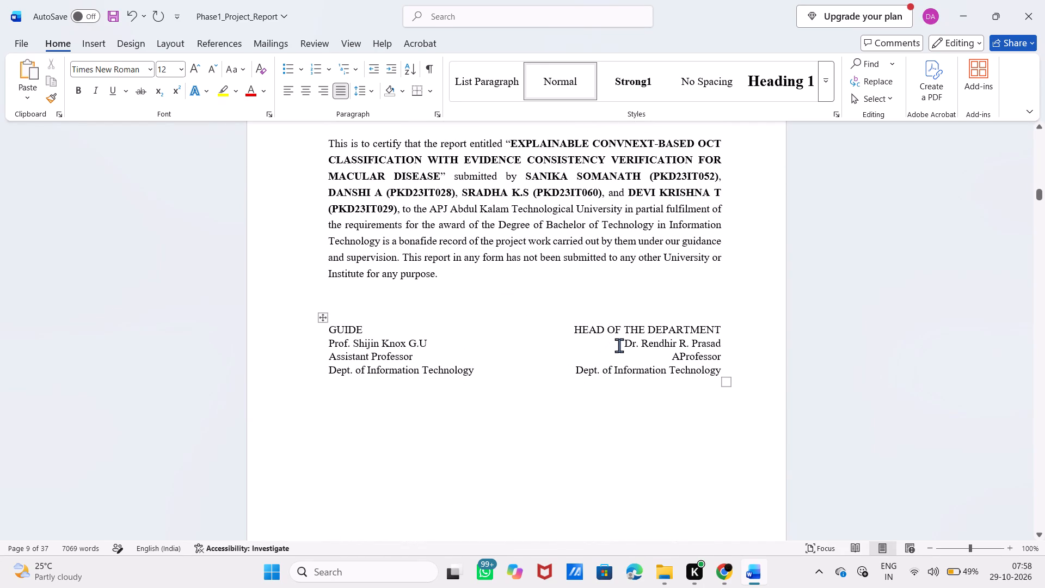
click(623, 343)
drag(623, 343, 718, 342)
key(ctrl+c)
Replace "Prof." before "project coordinators" in the Acknowledgement with the copied Head of the Department's name.
scroll(463, 464, down, 4)
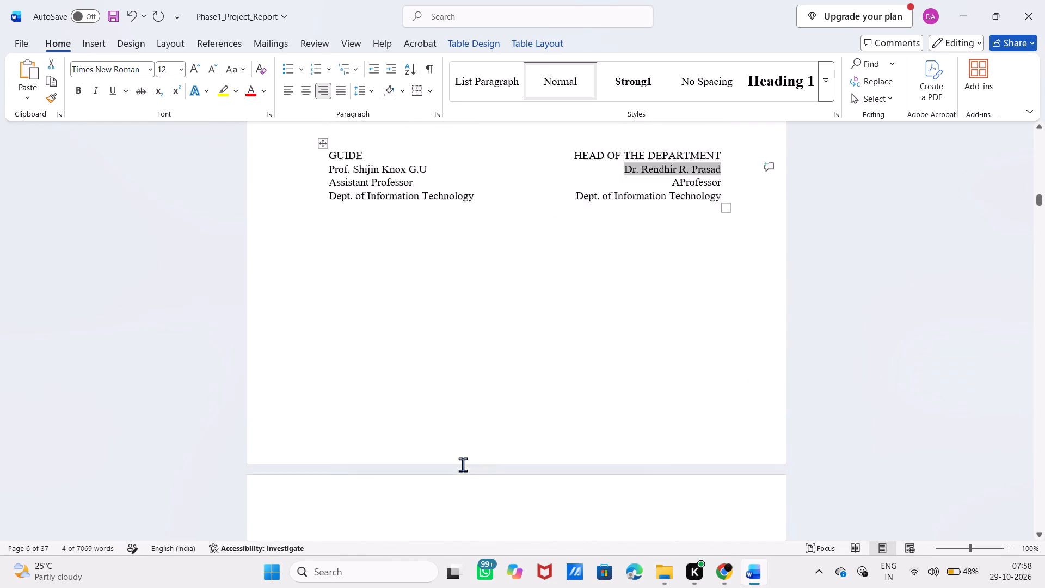
scroll(463, 464, down, 7)
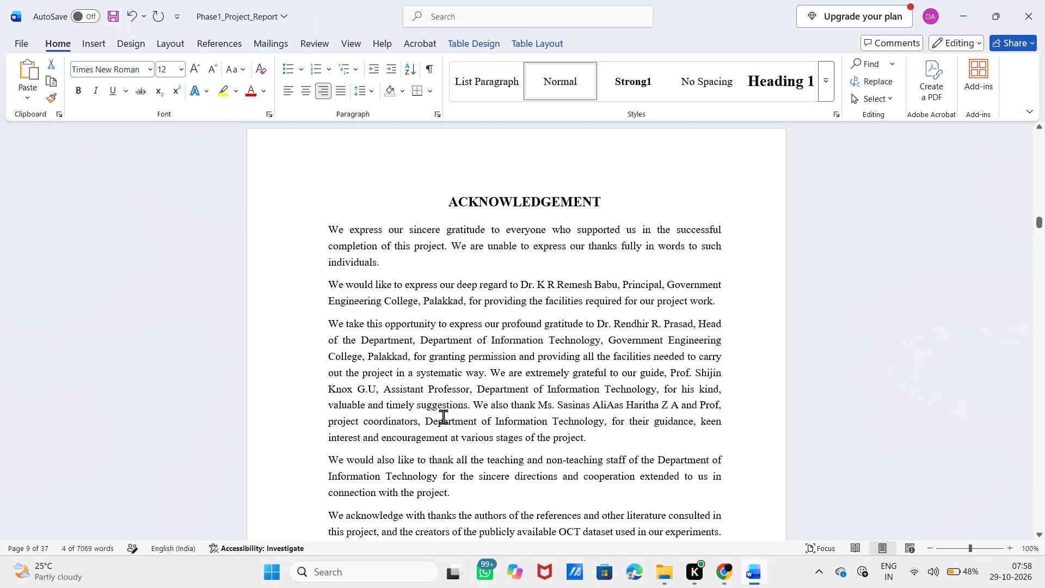
click(718, 407)
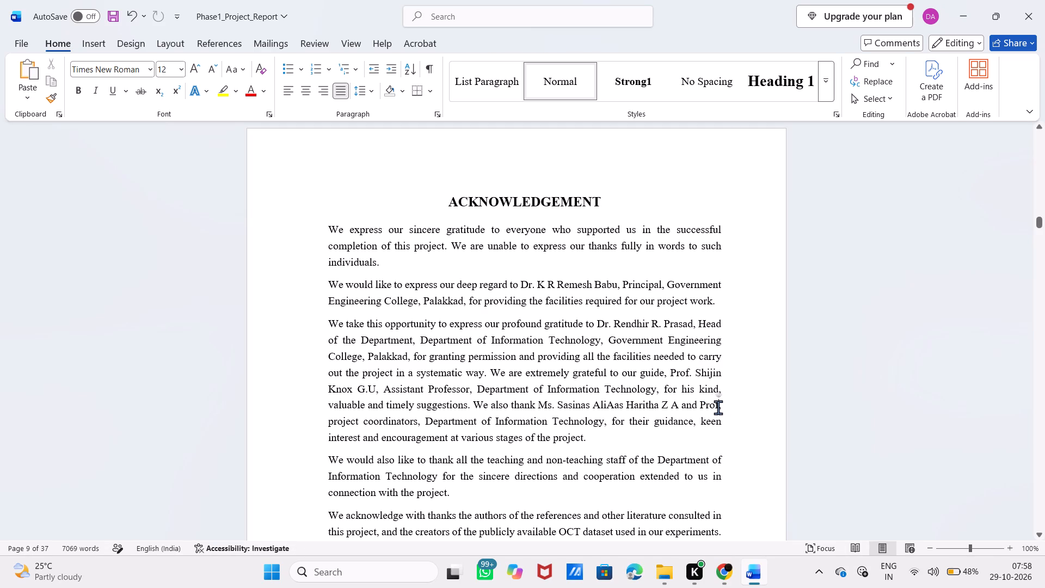
key(BackSpace)
key(BackSpace)
key(BackSpace)
key(BackSpace)
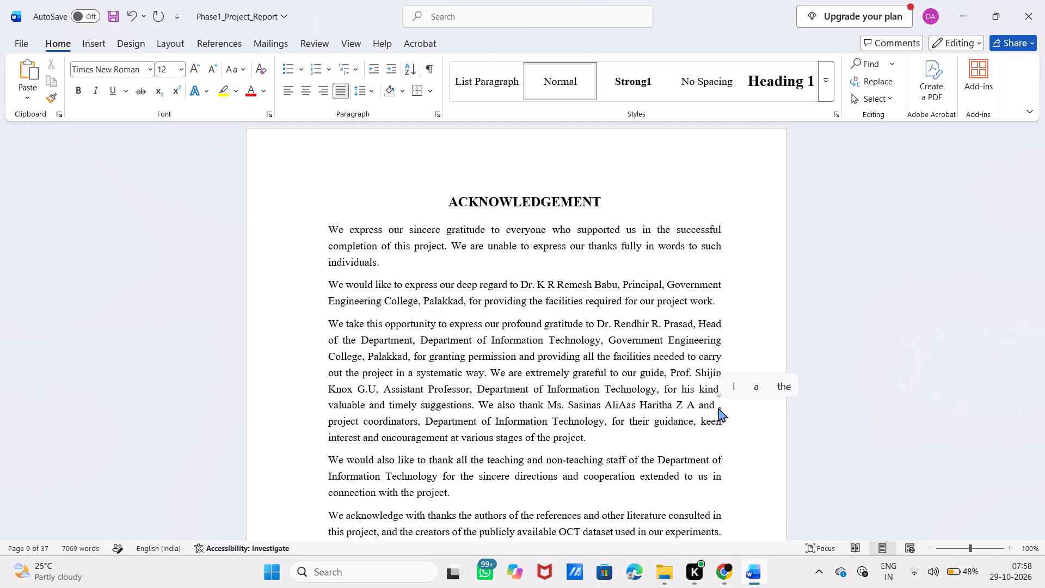
key(BackSpace)
key(Return)
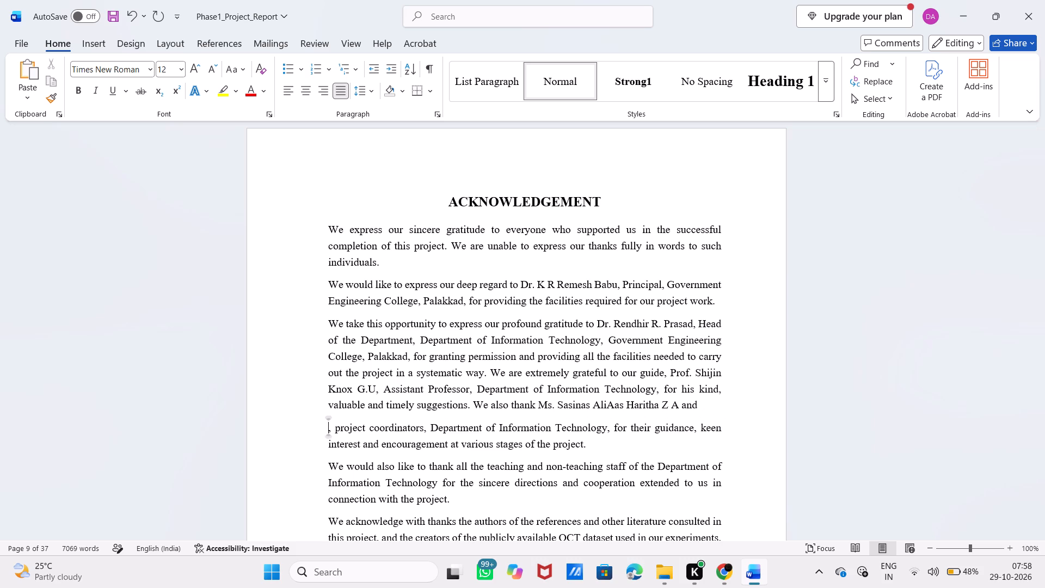
key(BackSpace)
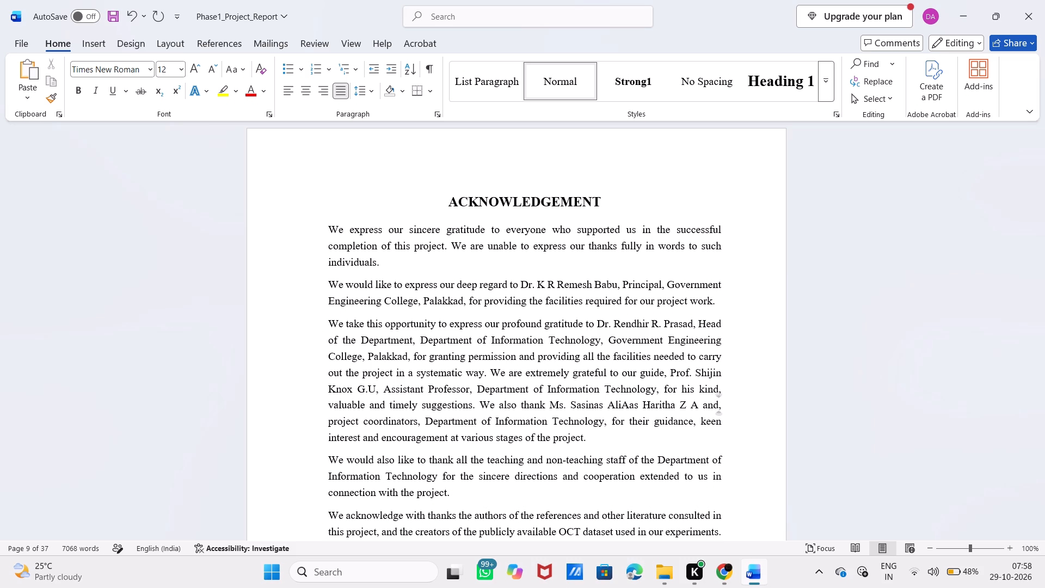
key(Right)
key(Left)
key(space)
key(ctrl+v)
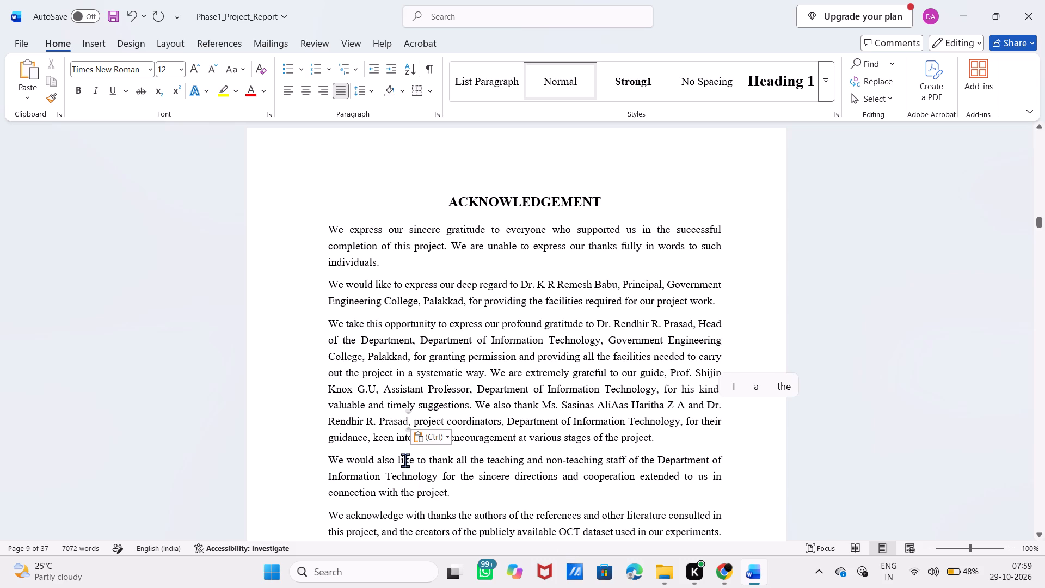
Open the seminar report_corrected document from Downloads and examine how its Acknowledgement names the staff and coordinators.
click(668, 579)
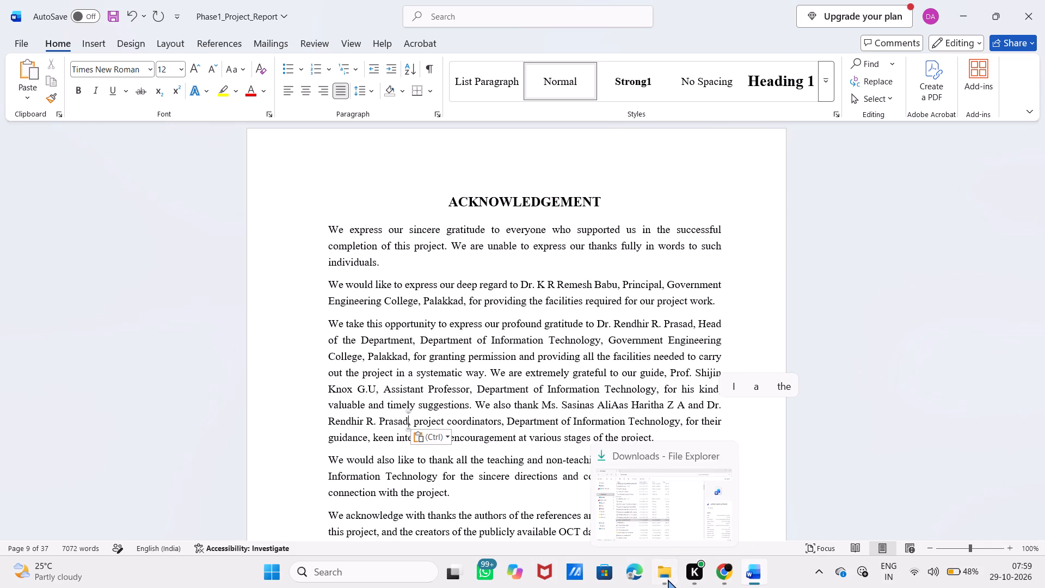
double_click(240, 389)
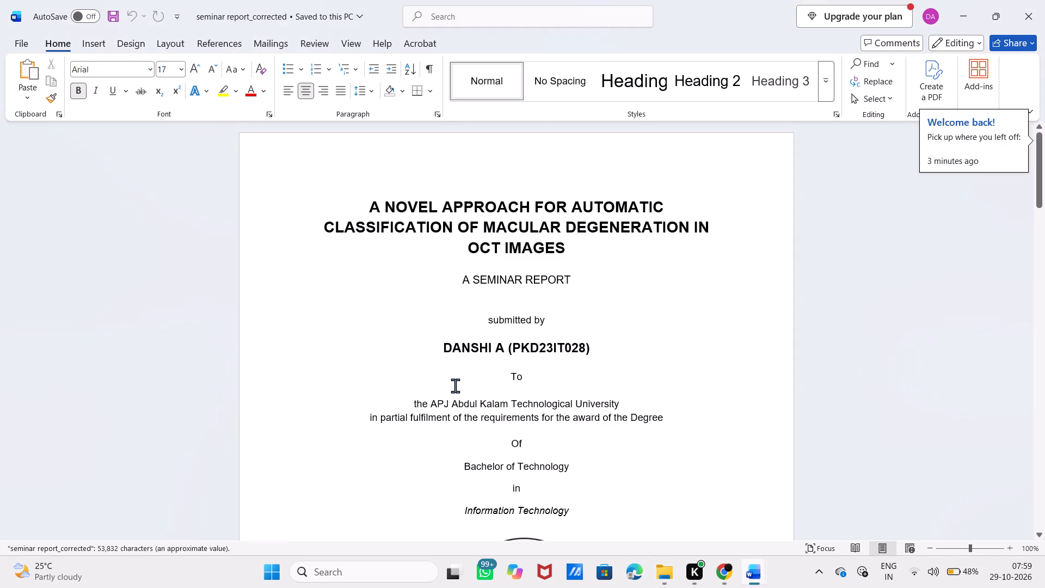
scroll(455, 385, down, 17)
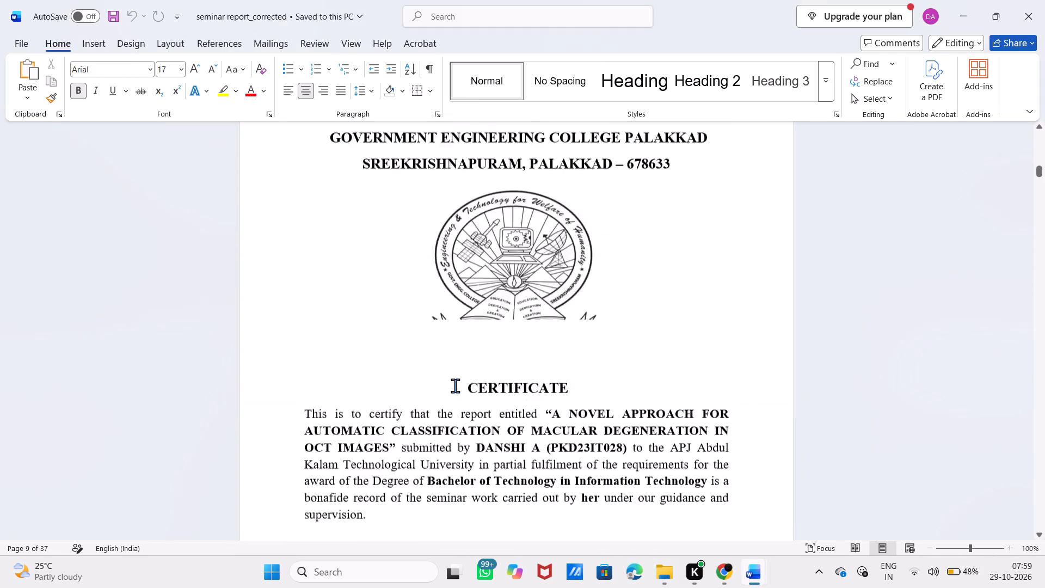
scroll(455, 385, down, 6)
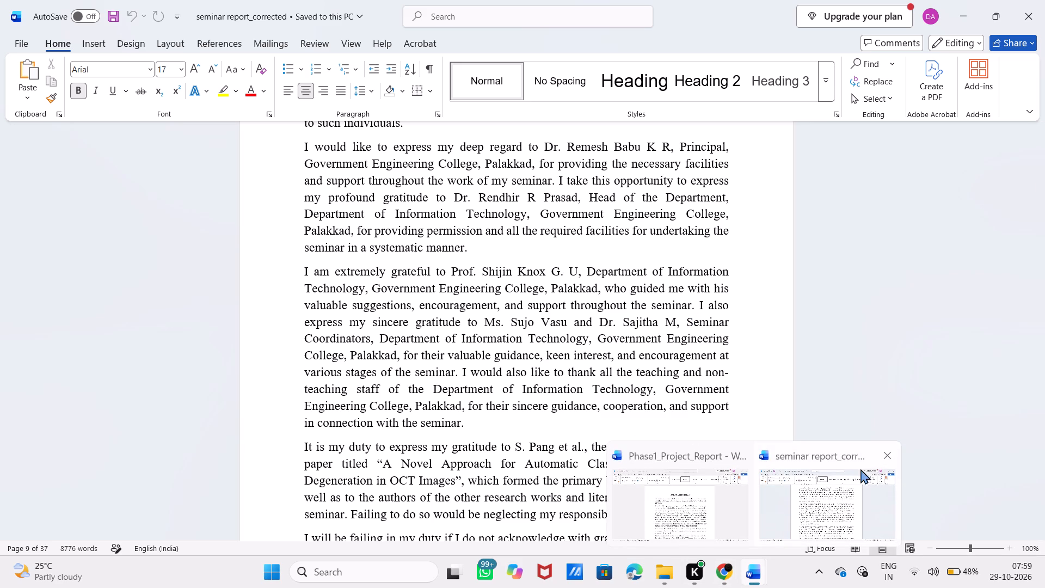
Return to the Phase1_Project_Report document and review the rest of the Acknowledgement, the Abstract and the List of Tables.
click(712, 498)
scroll(538, 465, down, 1)
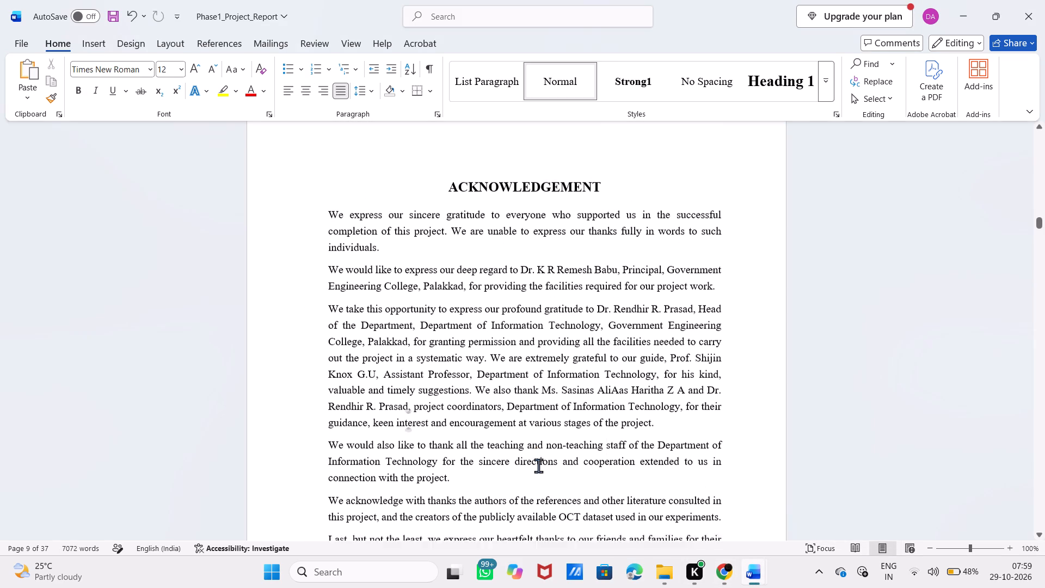
scroll(538, 465, down, 1)
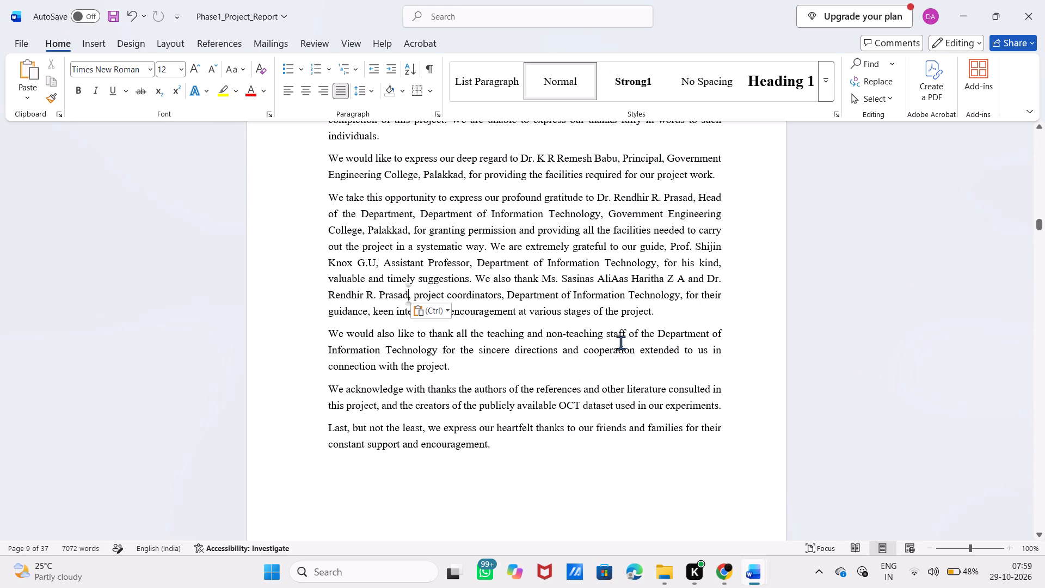
scroll(512, 370, down, 1)
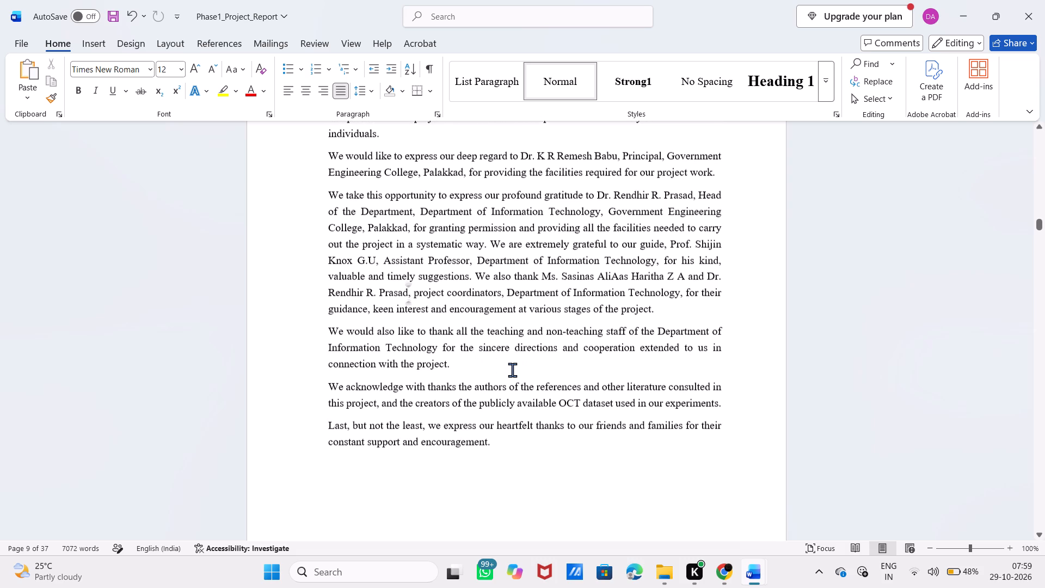
scroll(512, 370, down, 1)
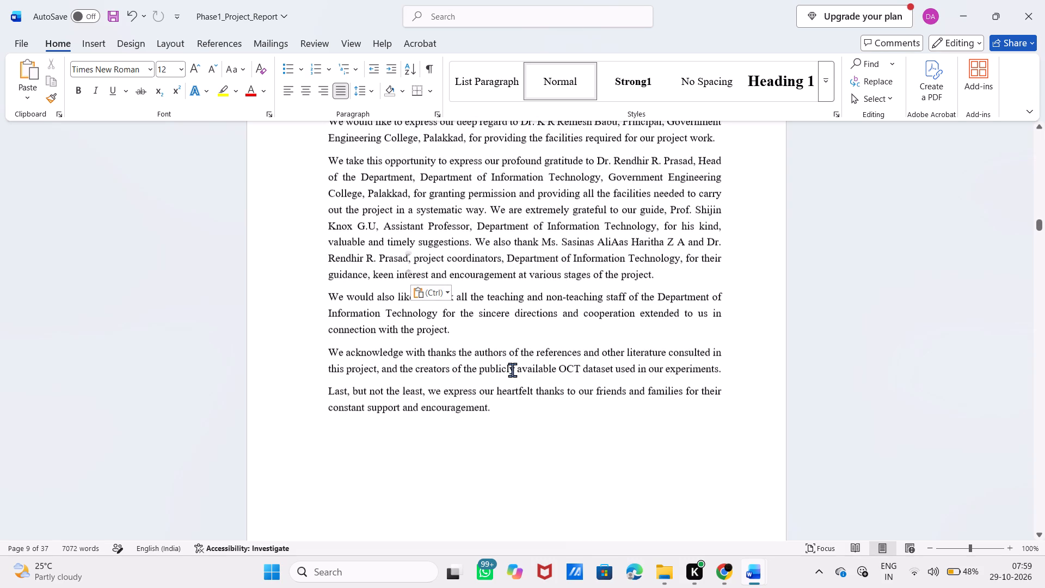
scroll(512, 370, down, 1)
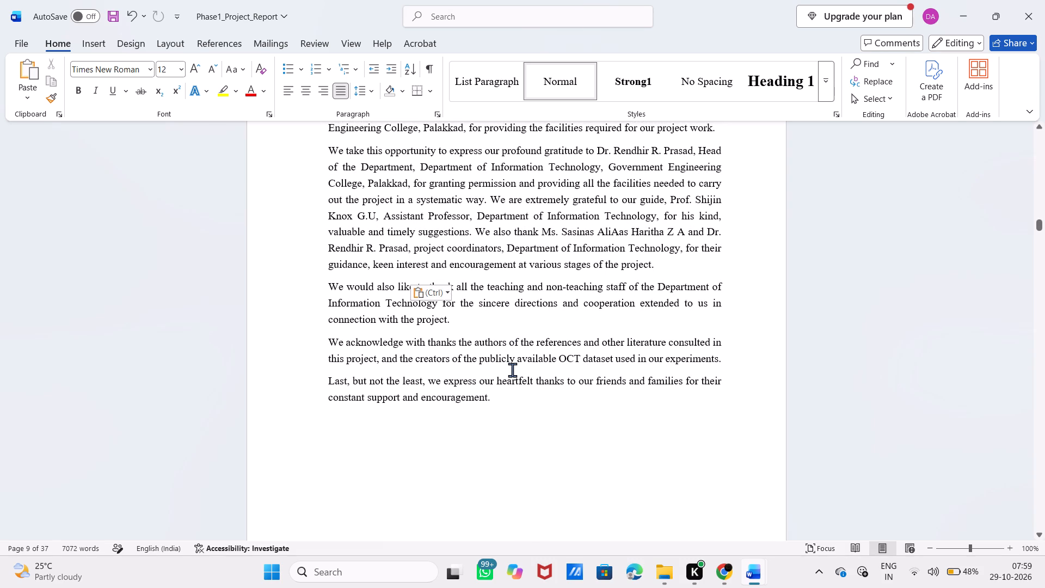
scroll(466, 462, down, 1)
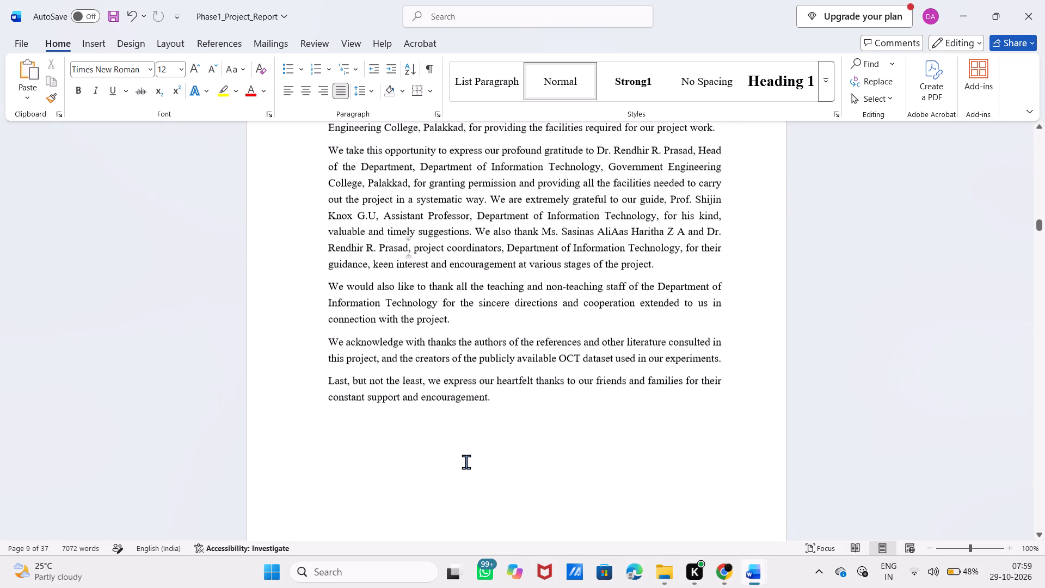
scroll(466, 462, down, 3)
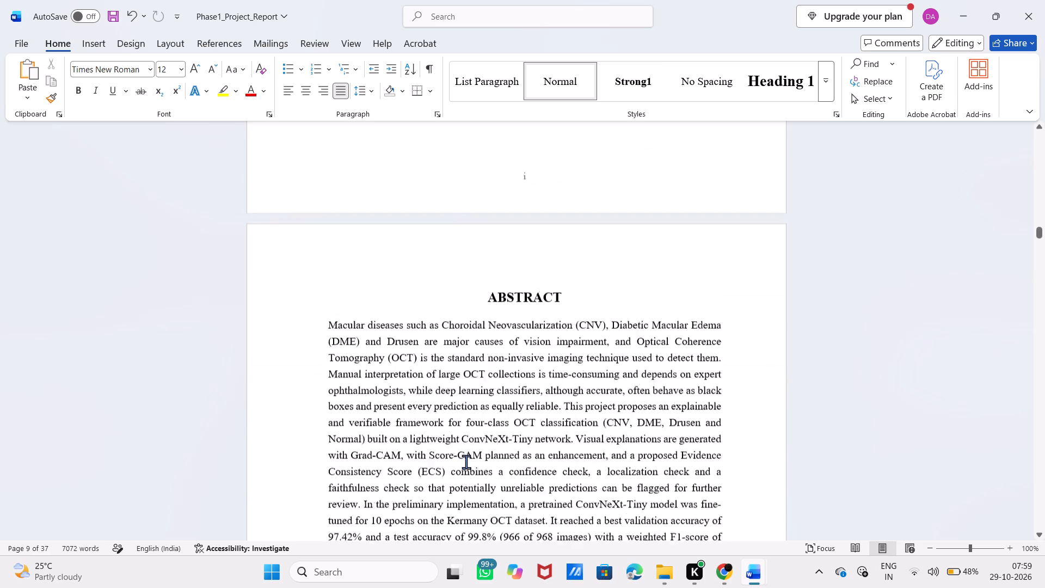
scroll(466, 462, down, 3)
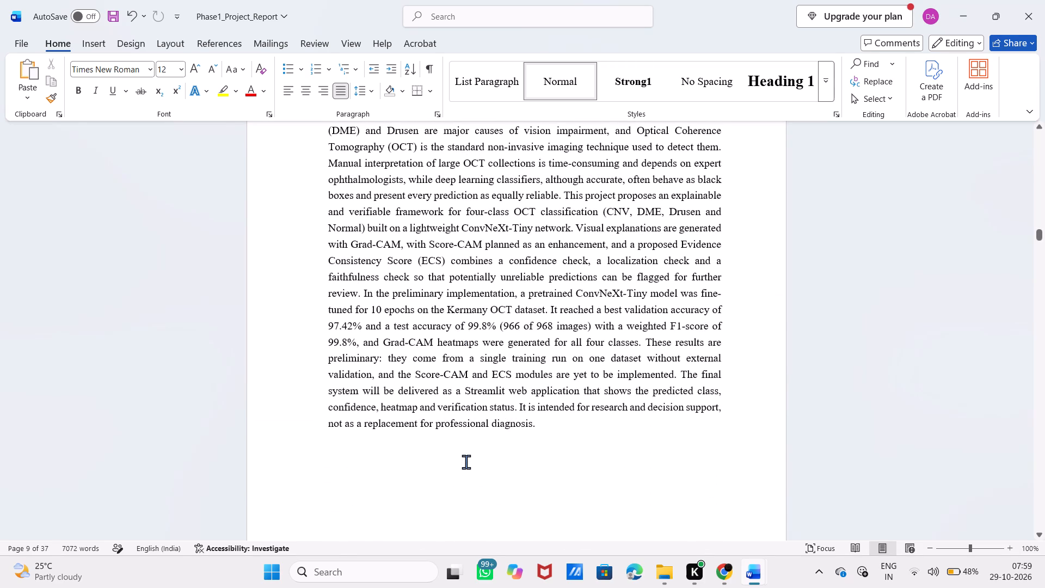
scroll(466, 462, down, 5)
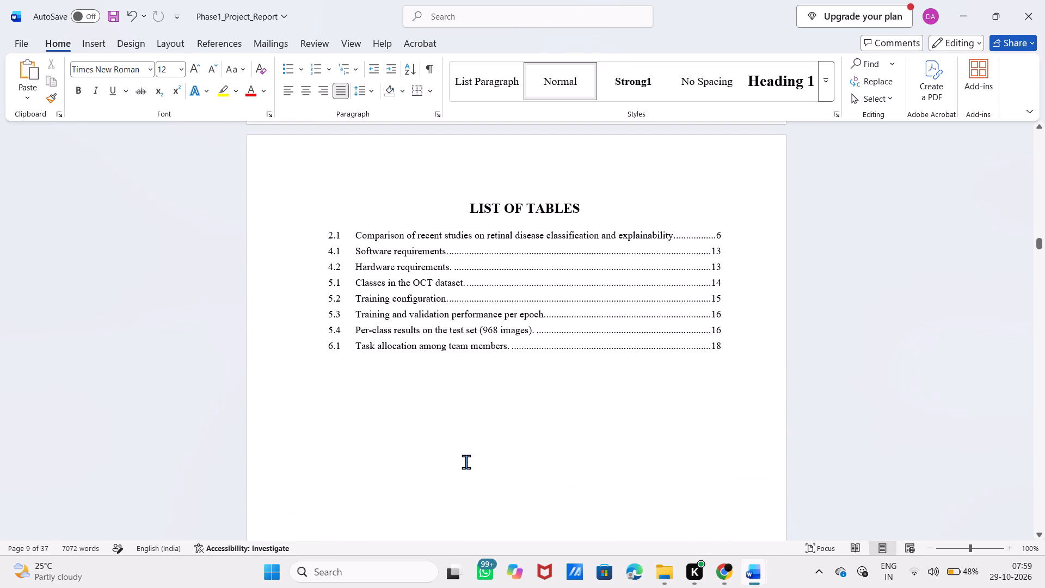
Review the List of Figures and the Abbreviations page of the project report.
scroll(466, 462, down, 7)
scroll(466, 462, up, 1)
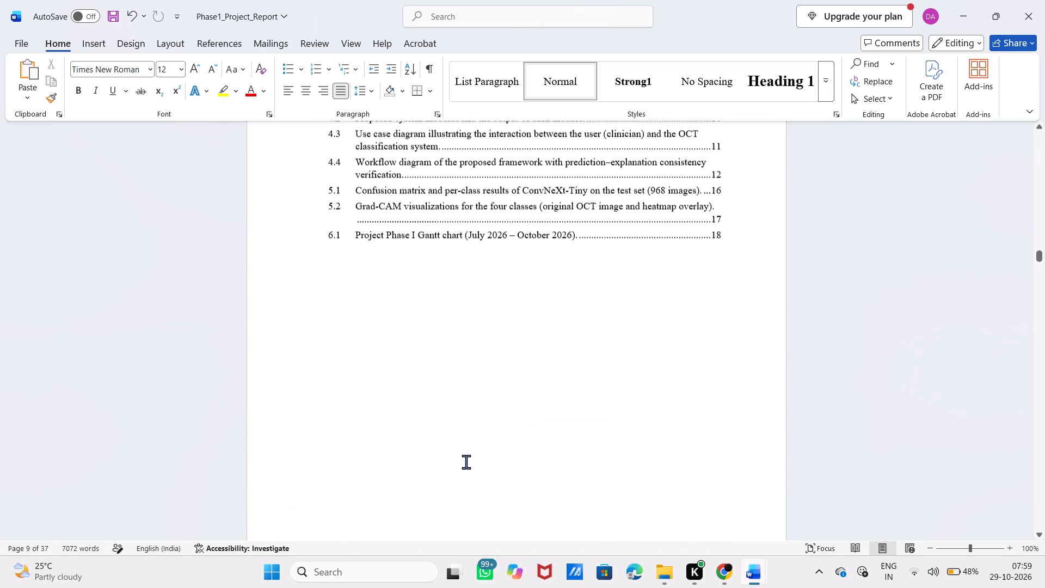
scroll(466, 462, up, 1)
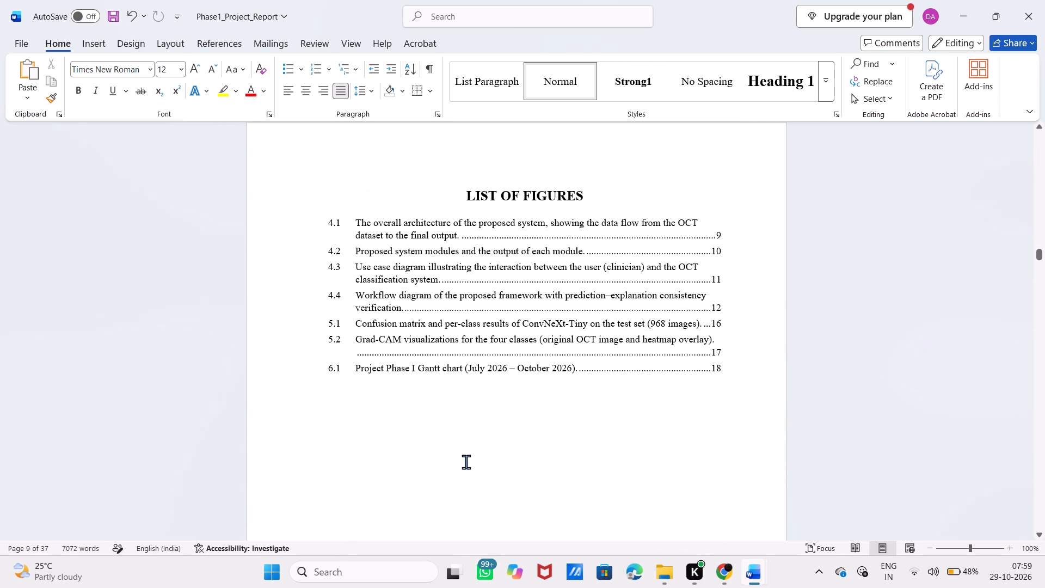
scroll(466, 462, down, 5)
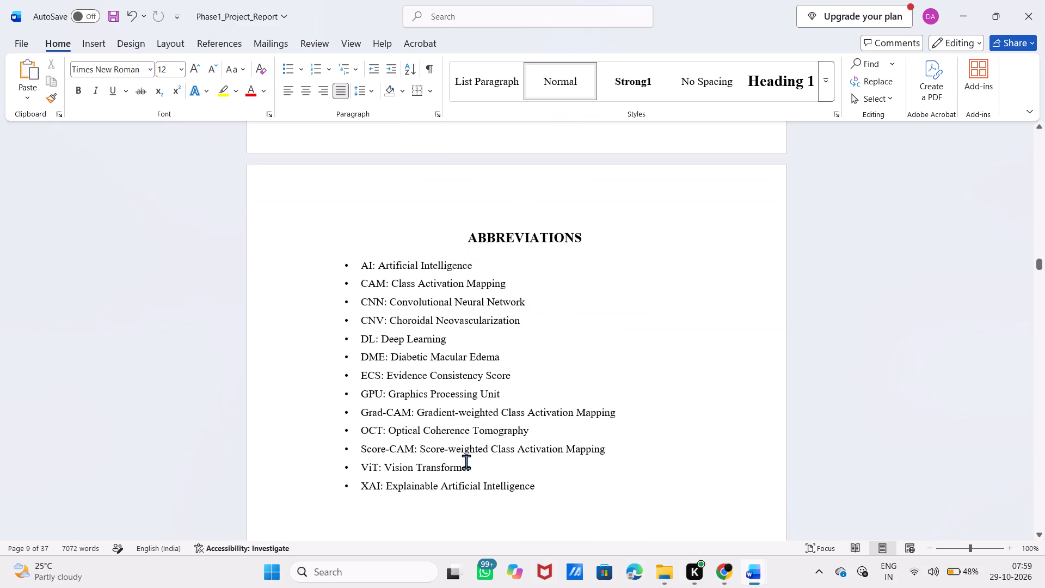
Review Chapter 1, the Chapter 2 Literature Survey and the Chapter 3 Proposed System for content and page layout.
scroll(466, 462, down, 6)
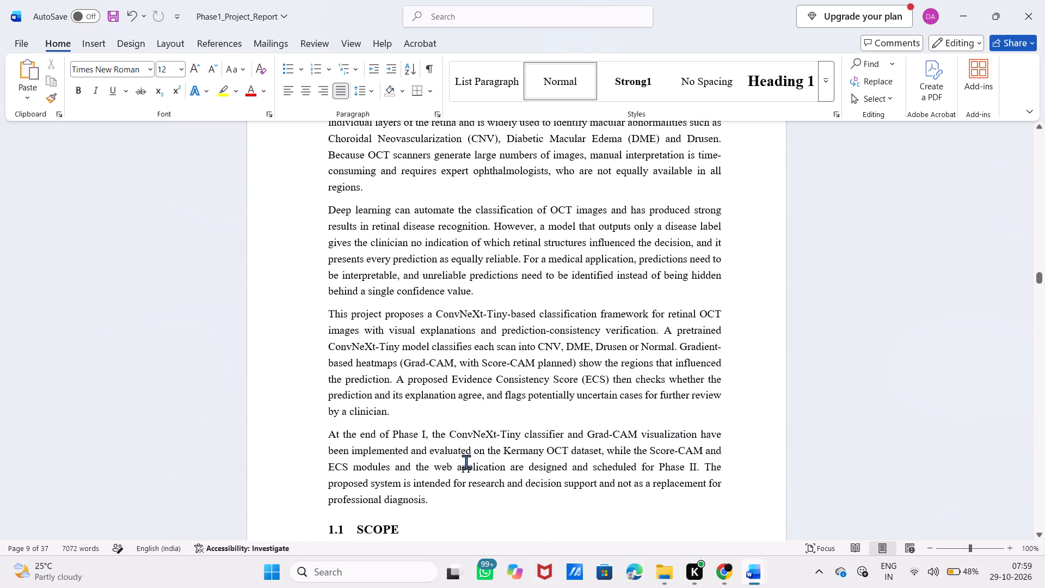
scroll(466, 462, down, 3)
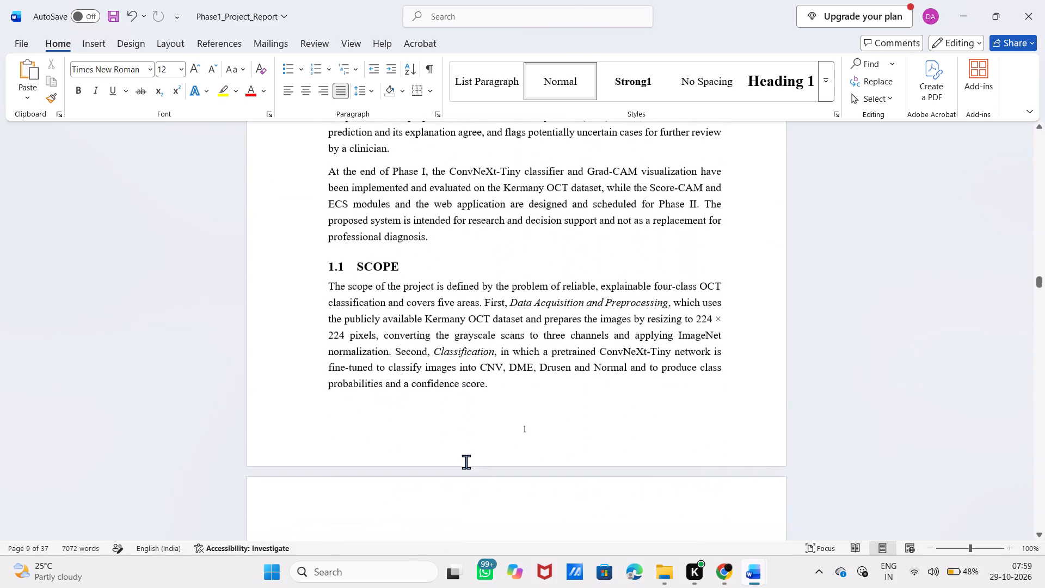
scroll(466, 462, down, 5)
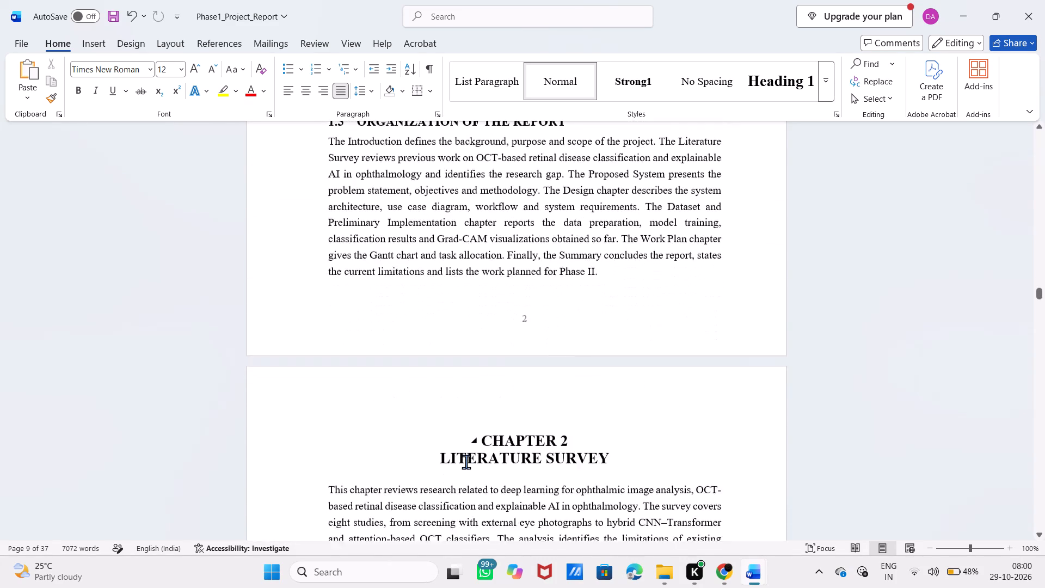
scroll(466, 462, down, 5)
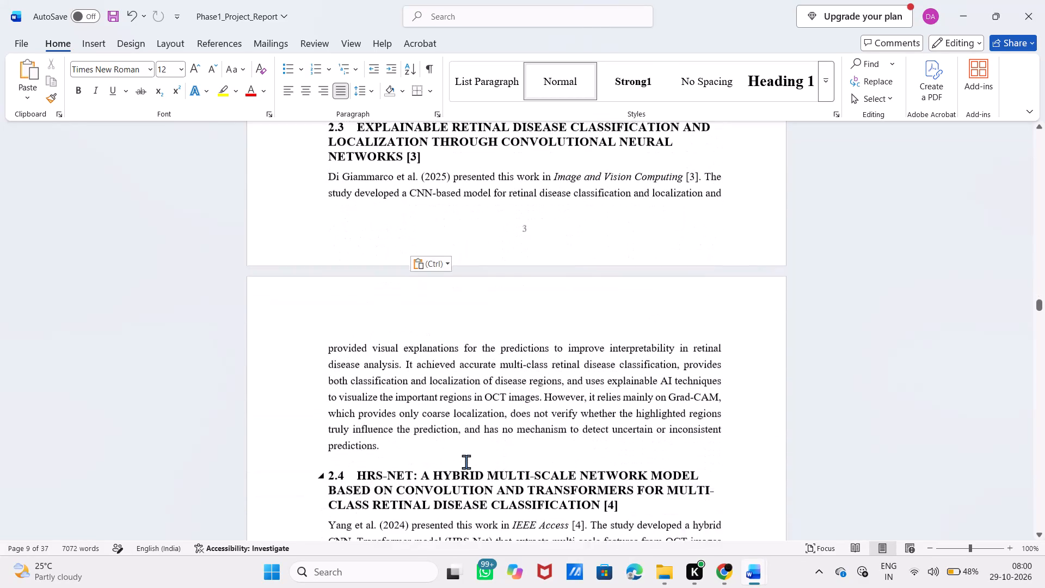
scroll(466, 462, down, 7)
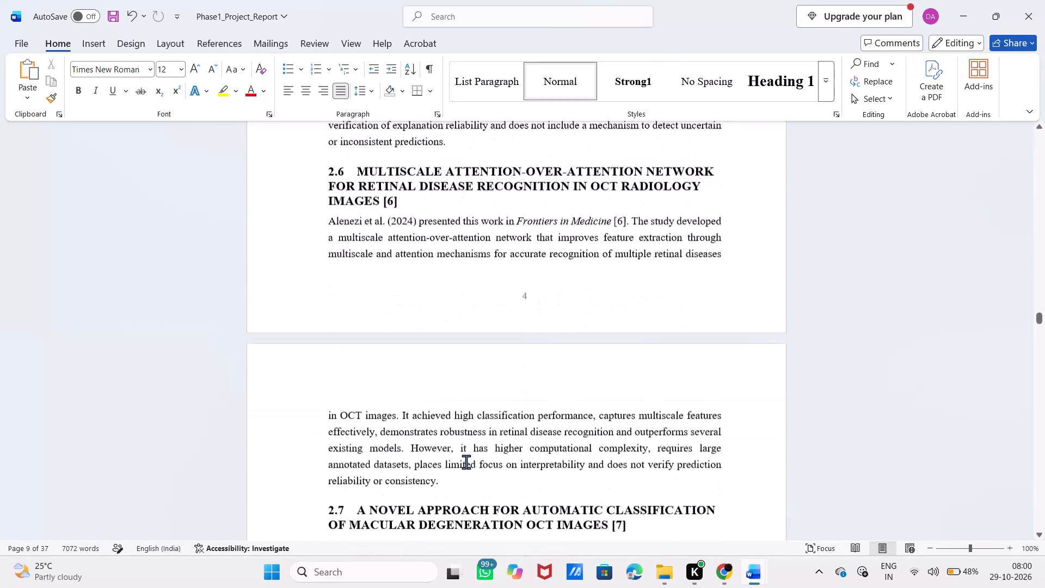
scroll(466, 462, down, 11)
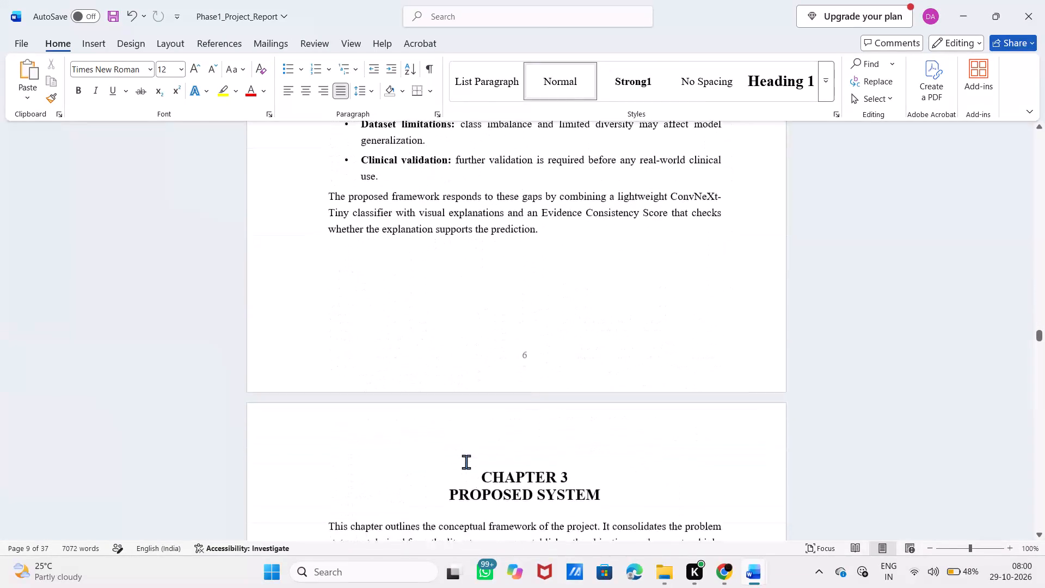
scroll(466, 462, down, 9)
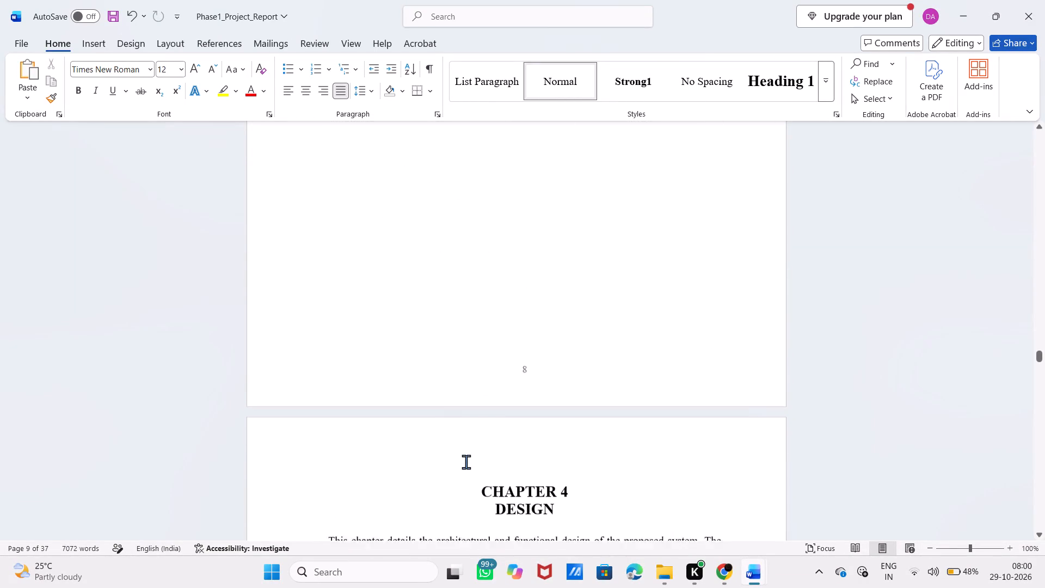
Examine the Chapter 4 Design pages, including the architecture, module and workflow figures and the System Requirements table.
scroll(466, 462, down, 1)
scroll(466, 462, up, 1)
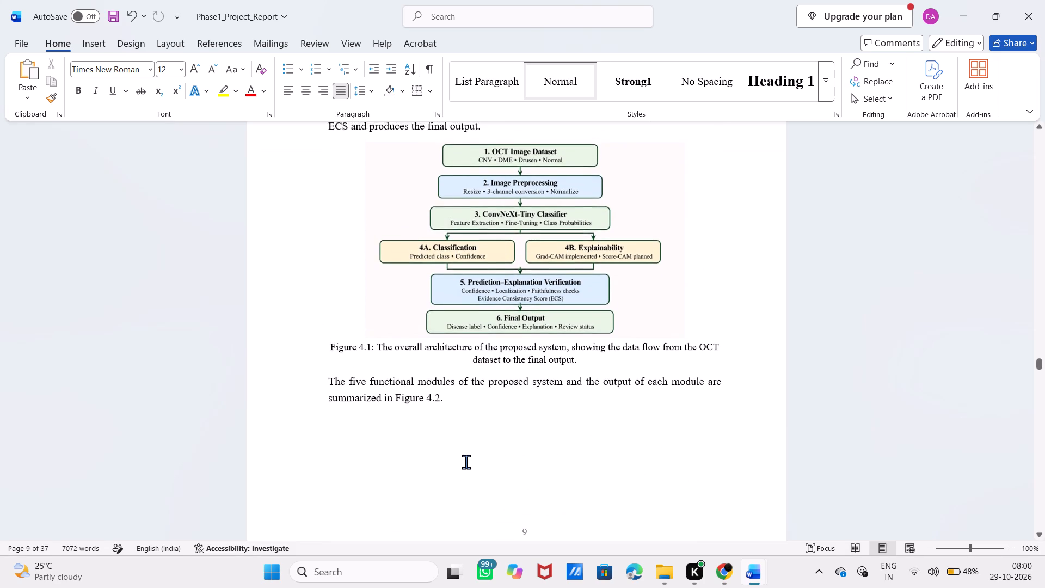
scroll(466, 462, up, 1)
click(466, 269)
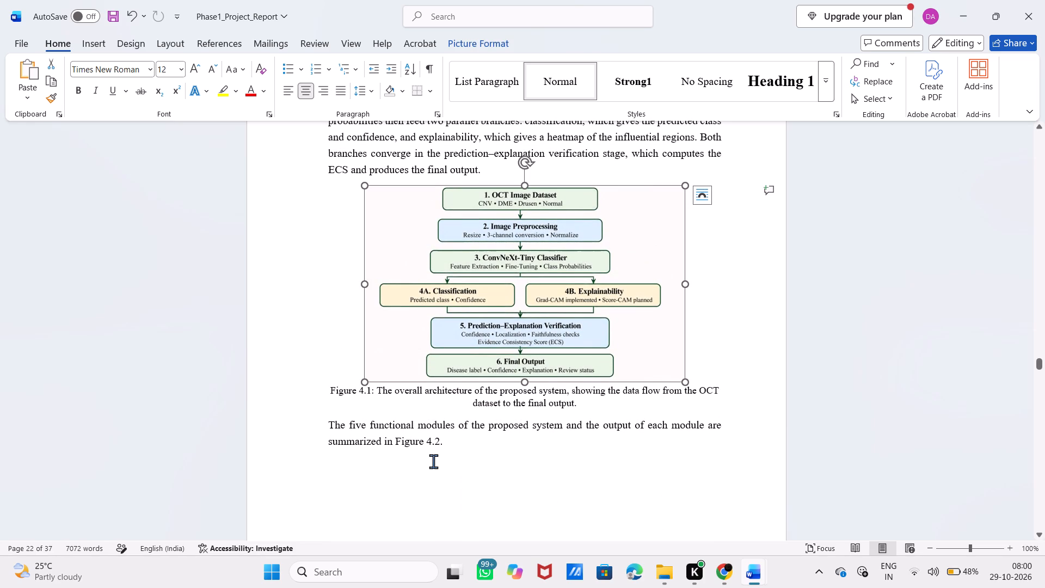
scroll(433, 461, down, 5)
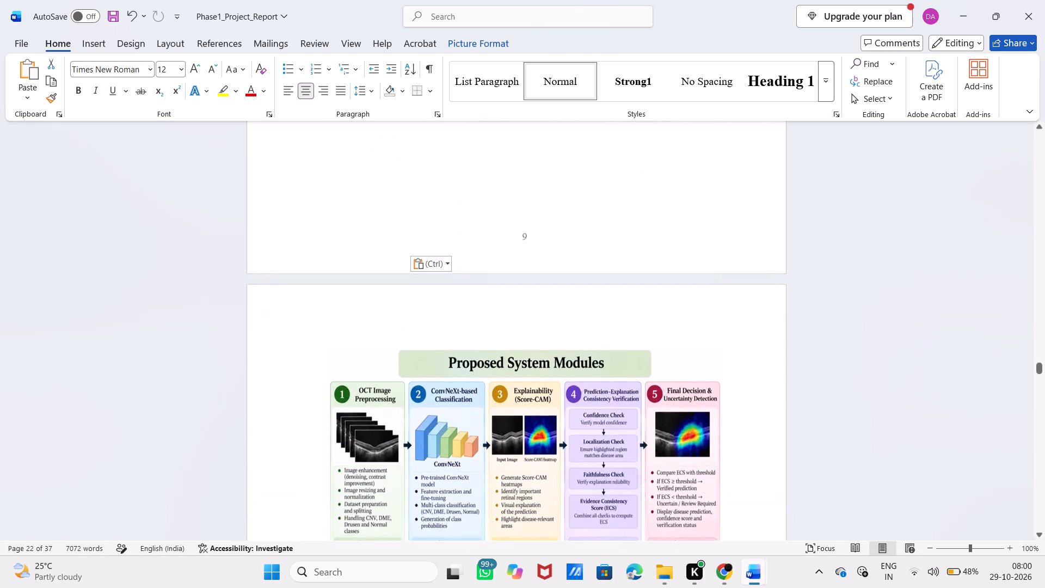
scroll(433, 461, down, 8)
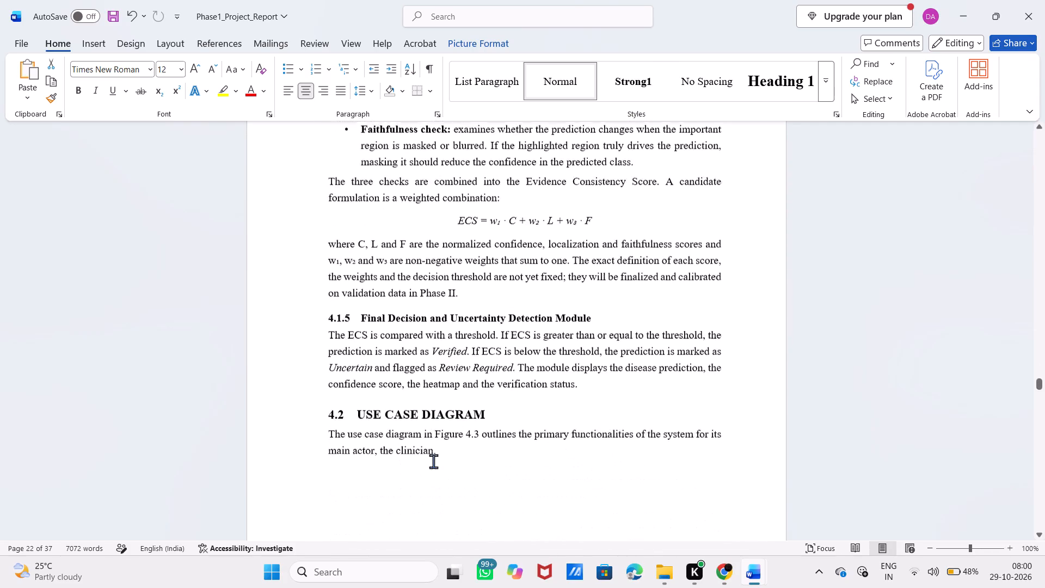
scroll(433, 461, down, 9)
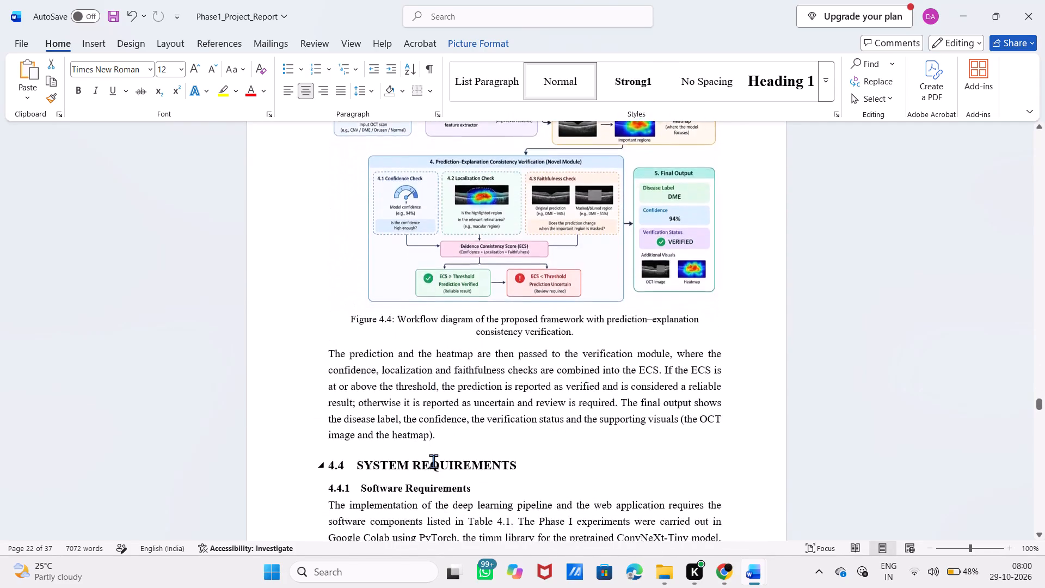
scroll(433, 461, down, 3)
scroll(433, 461, up, 3)
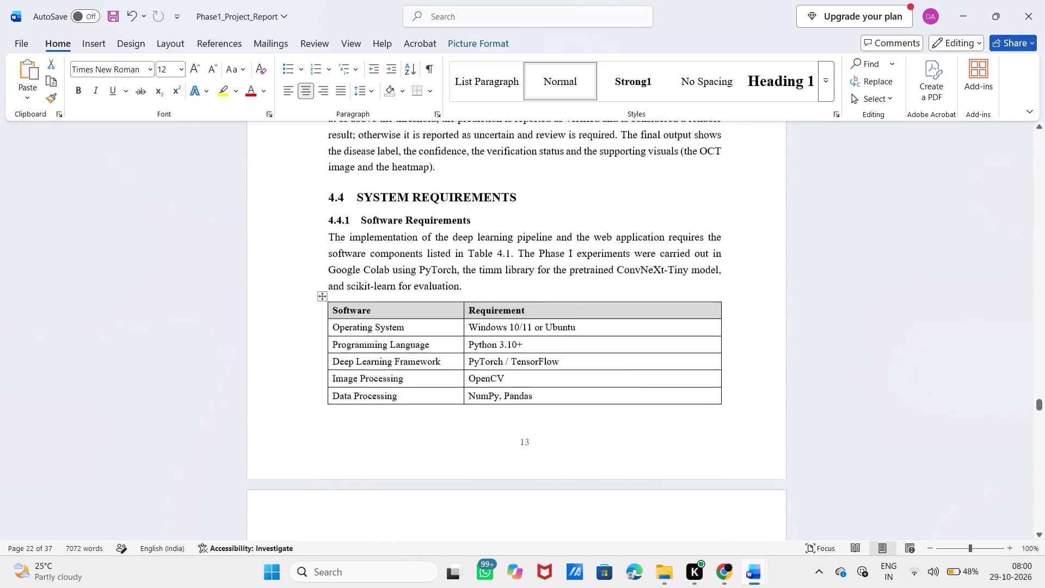
scroll(433, 461, up, 10)
Turn on AutoSave for the report, choosing OneDrive - Personal as the upload location.
click(89, 18)
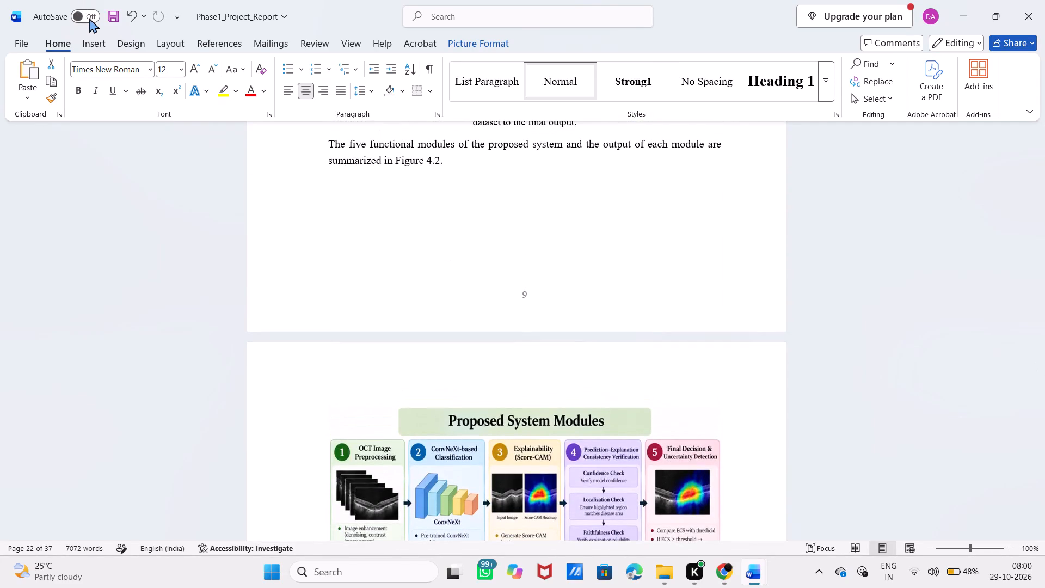
click(467, 228)
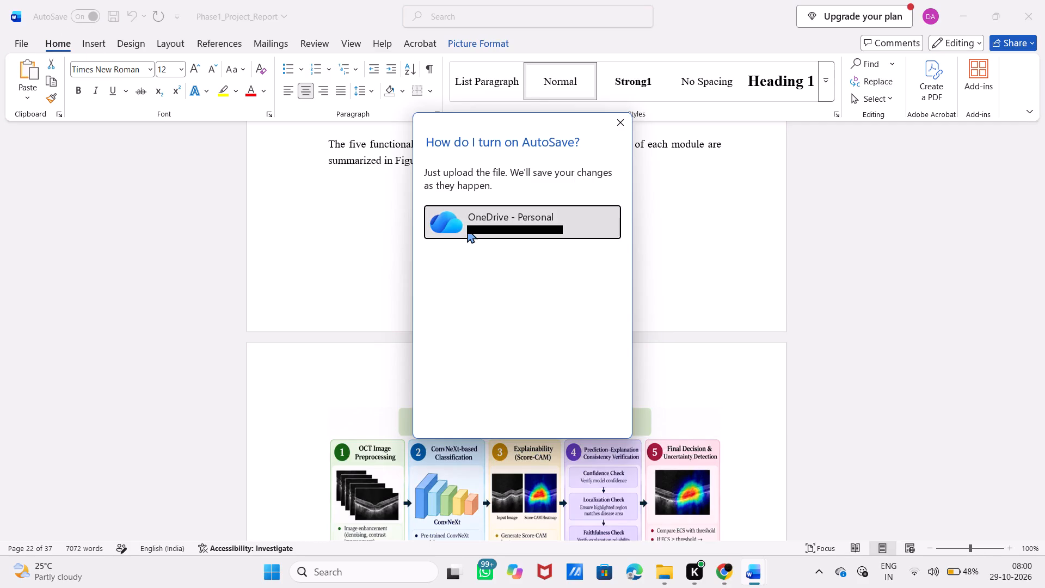
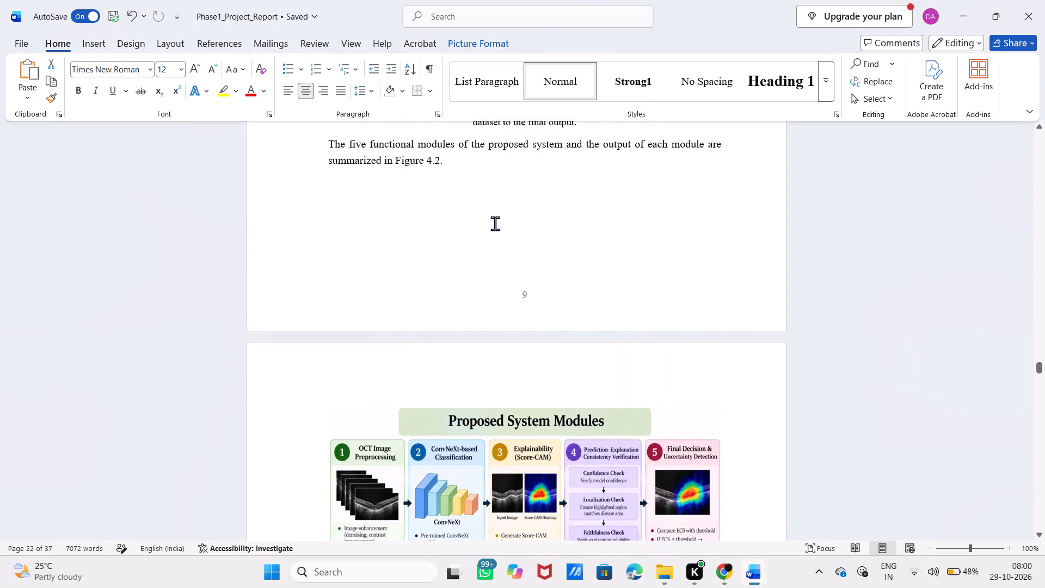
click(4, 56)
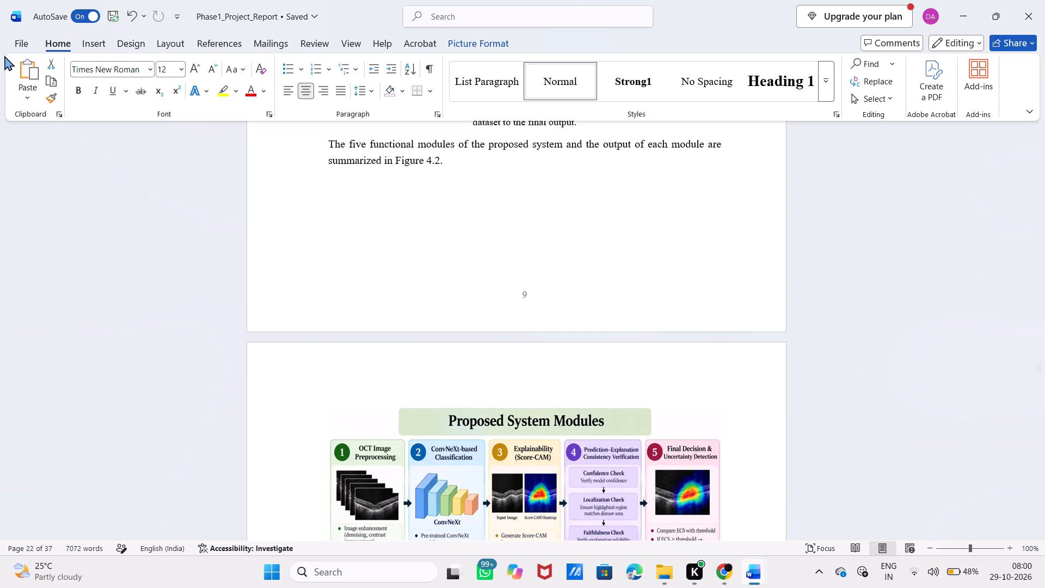
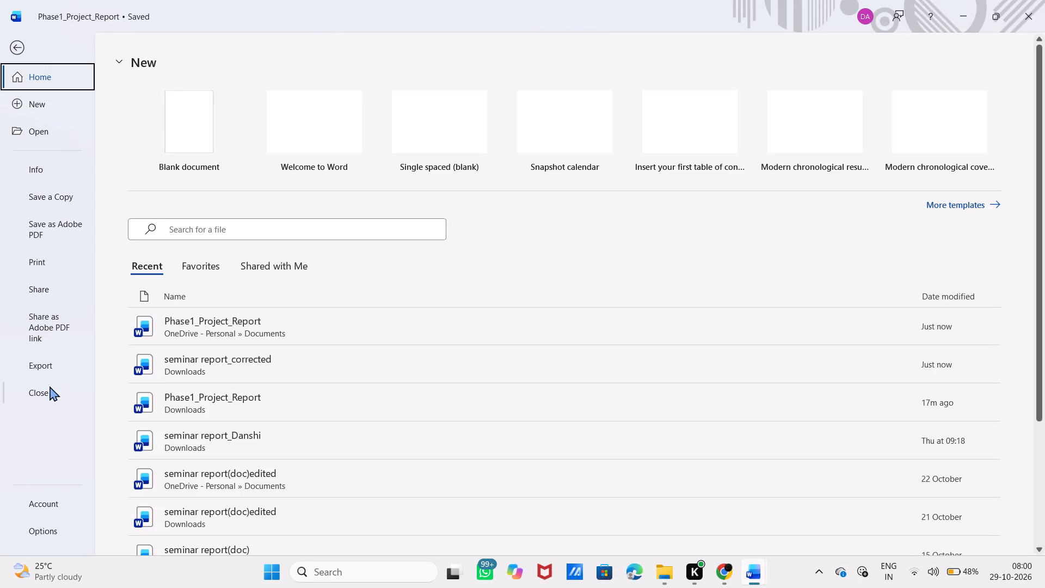
Export the report as a PDF named Phase1_Project_Report(1) in the Downloads folder.
click(45, 356)
double_click(190, 166)
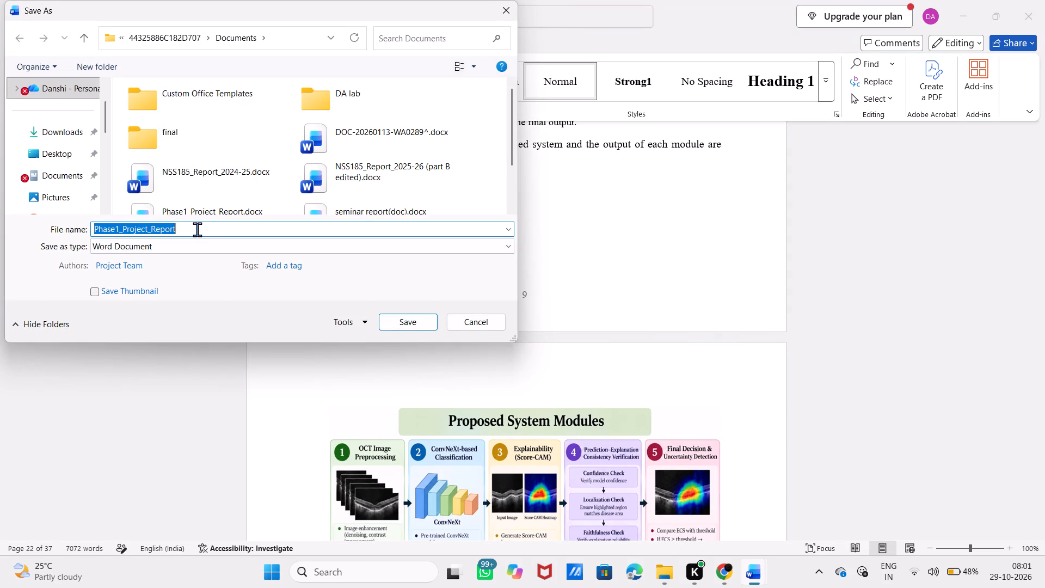
click(181, 245)
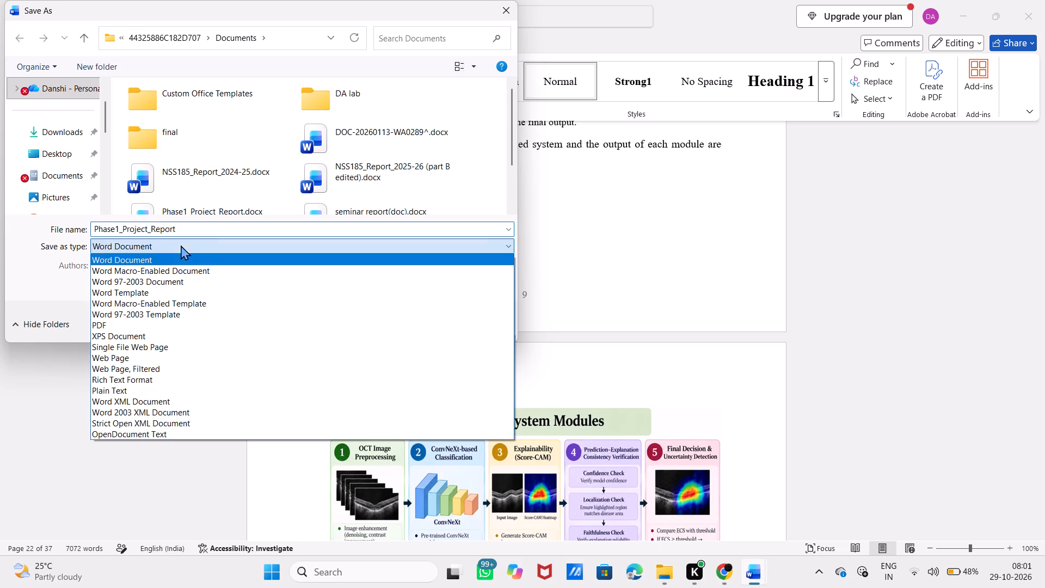
click(181, 325)
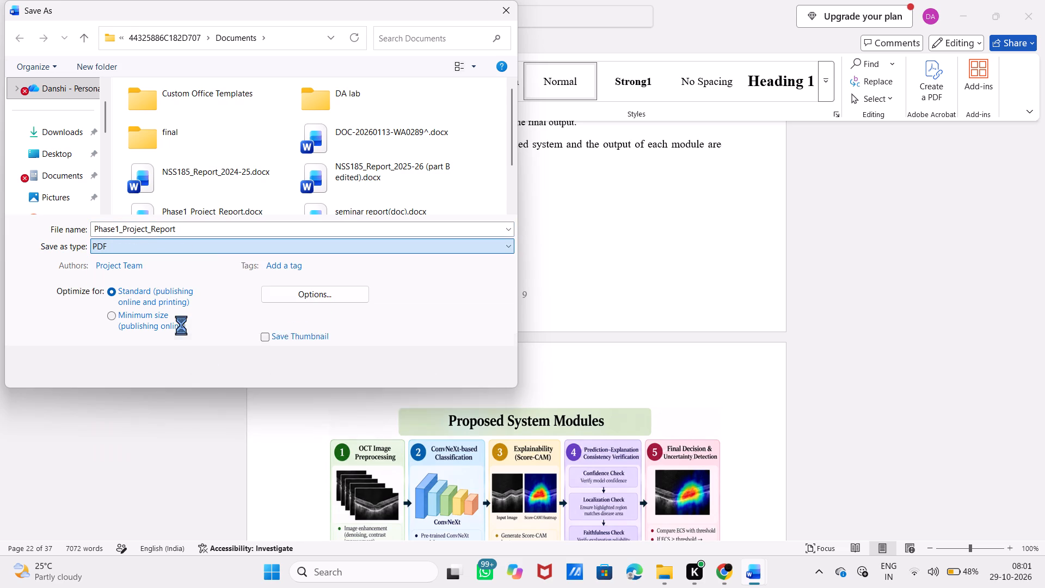
click(64, 133)
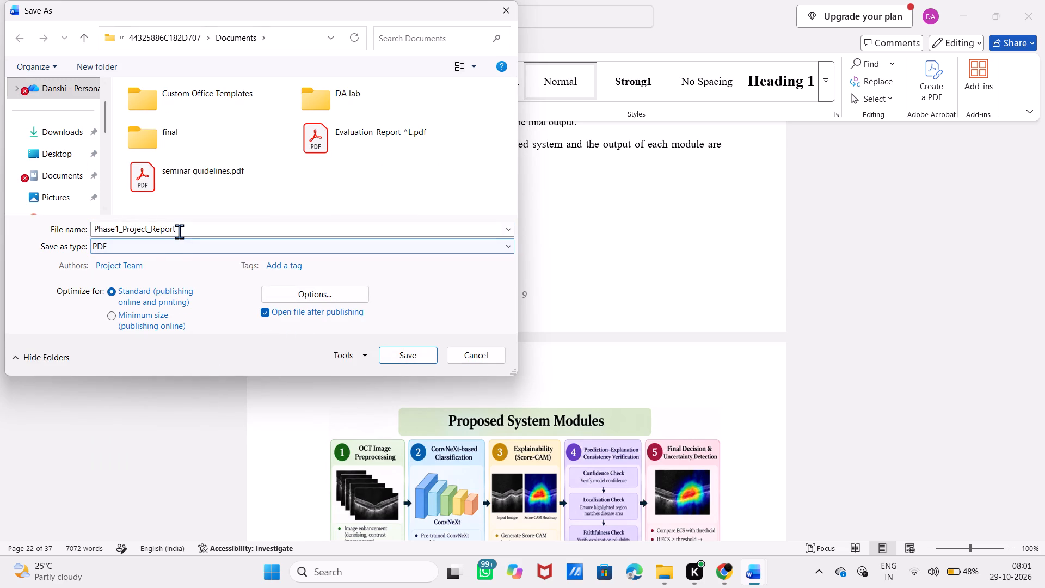
click(179, 231)
key(Right)
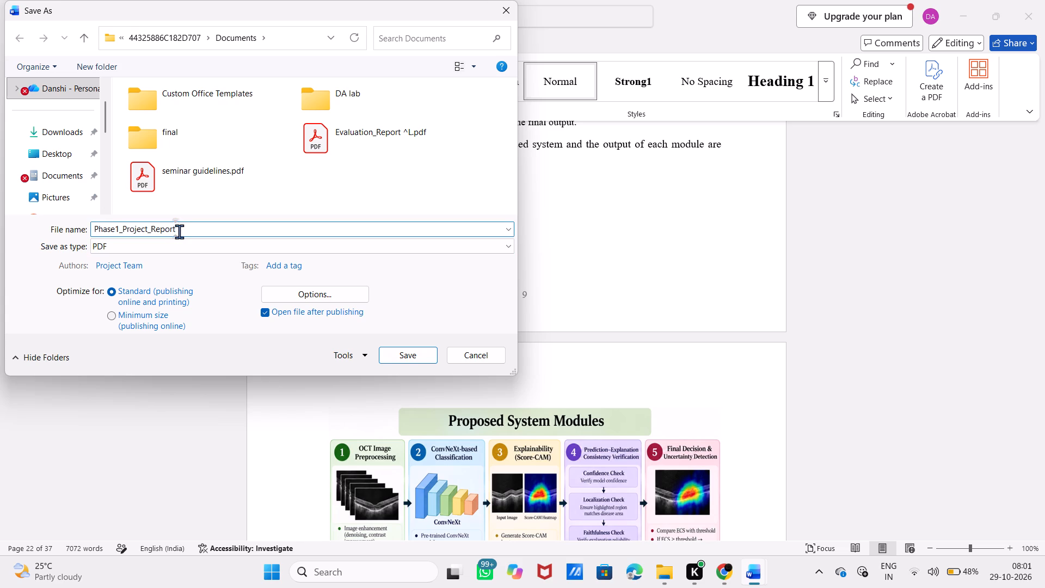
text((10)
key(BackSpace)
key(1)
key(shift+parenright)
key(Left)
key(Left)
key(BackSpace)
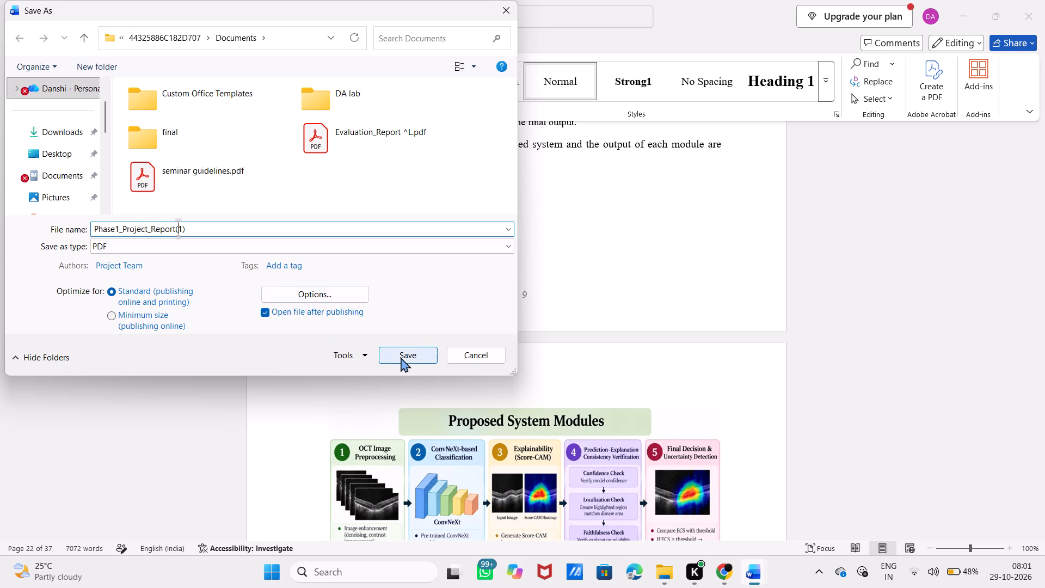
click(42, 129)
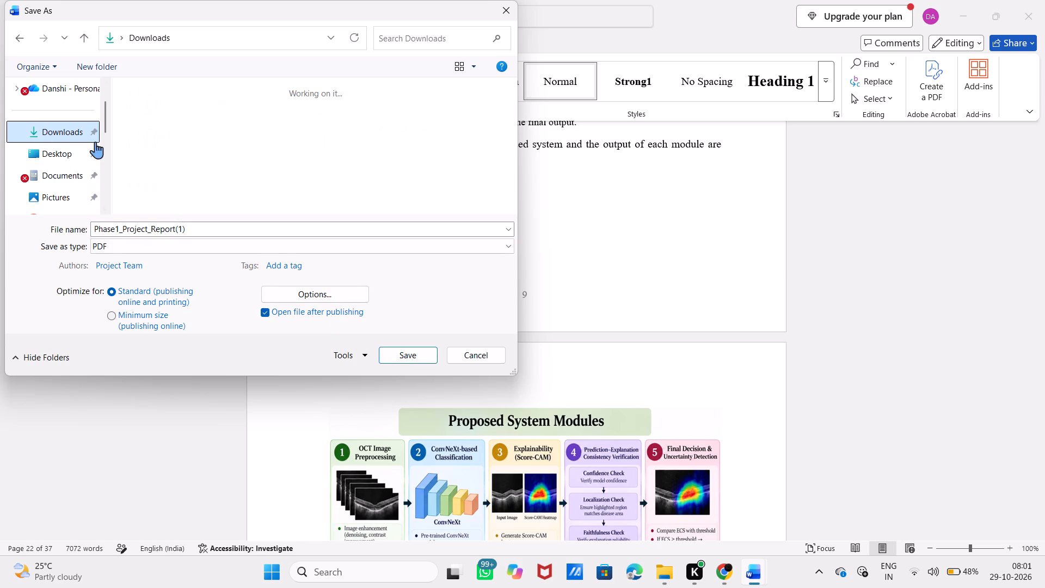
click(397, 360)
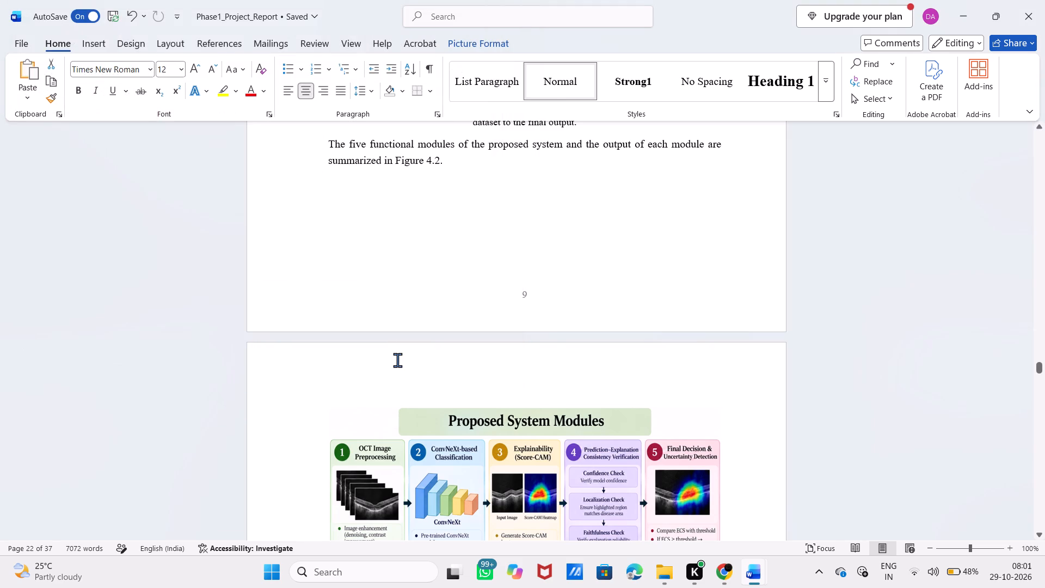